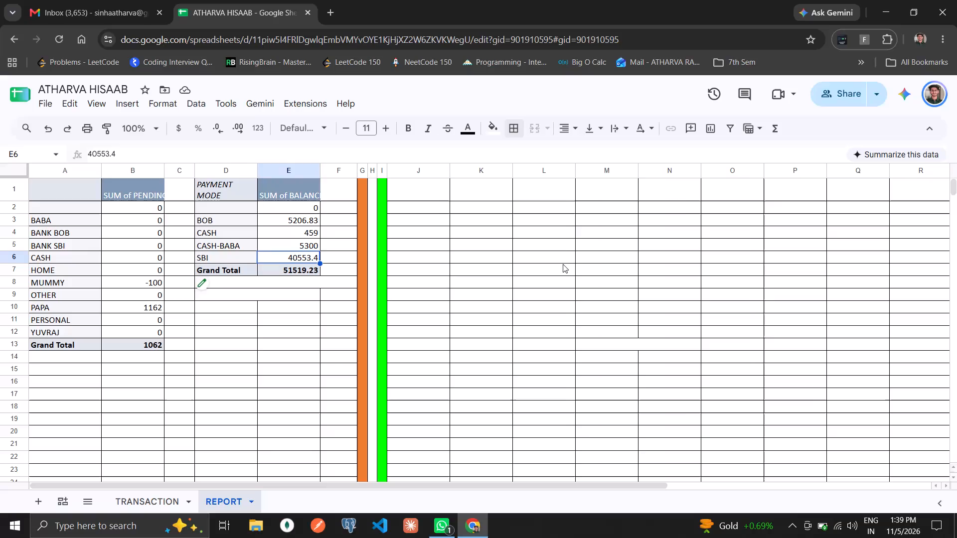
Examine the SUM of PENDING summary on the REPORT sheet, from its header to the Grand Total row.
key("ctrl+Left")
key("ctrl+Left")
key("ctrl+Left")
key("ctrl+Left")
key("ctrl+Left")
key("ctrl+Left")
key("ctrl+Left")
key("ctrl+Left")
key("ctrl+Left")
key("ctrl+Left")
key("ctrl+Left")
key("ctrl+Left")
key("ctrl+Left")
key("ctrl+Left")
key("ctrl+Left")
key("ctrl+Left")
key("ctrl+Left")
key("ctrl+Left")
key("ctrl+Up")
key("ctrl+Up")
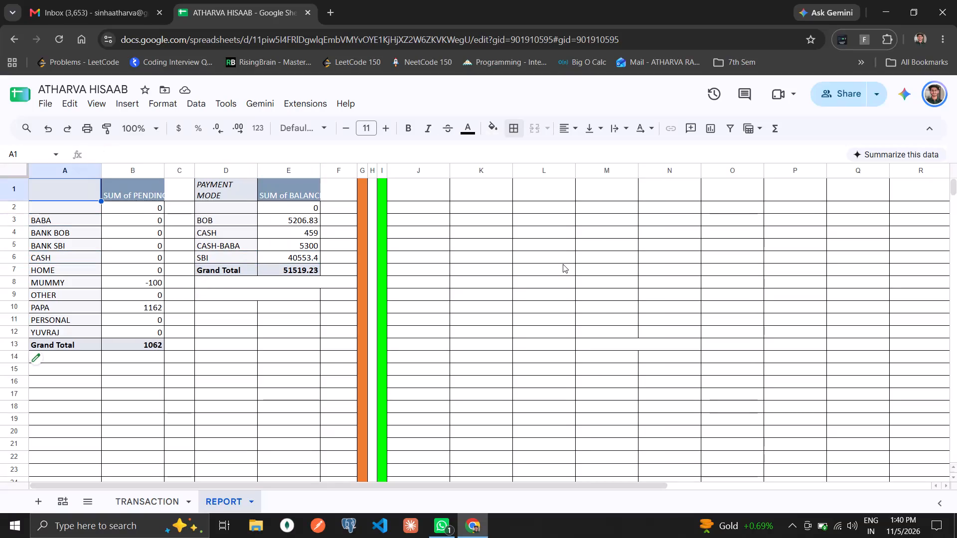
key("ctrl+Up")
key("Right")
key("Right")
key("Left")
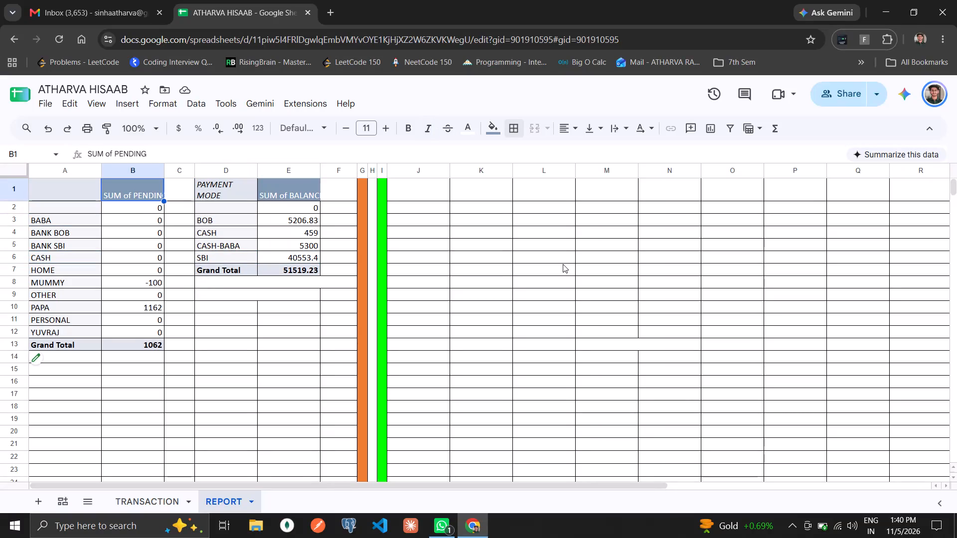
key("Down")
key("Down")
key("Down")
key("ctrl+Down")
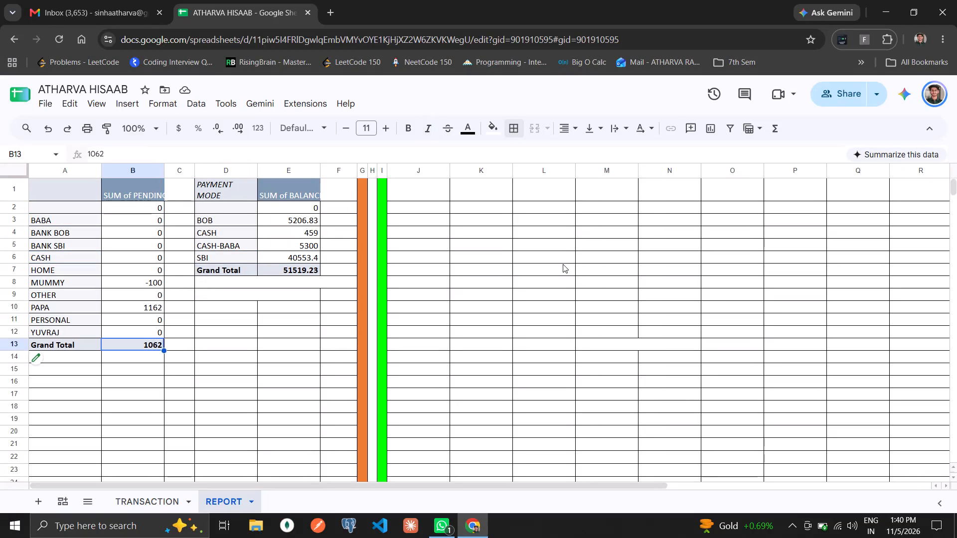
key("Up")
key("ctrl+Up")
key("Down")
key("Down")
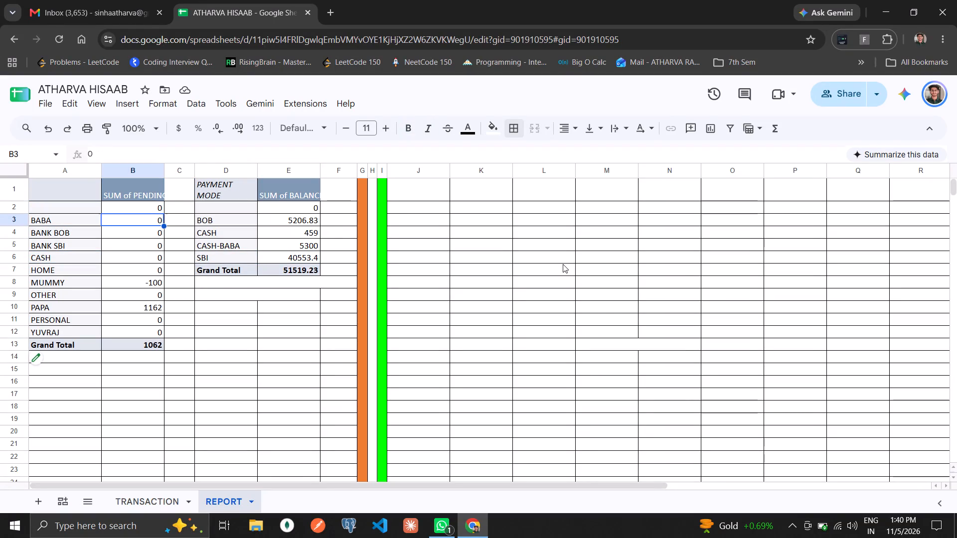
key("ctrl+Down")
key("ctrl+Up")
key("Down")
key("Up")
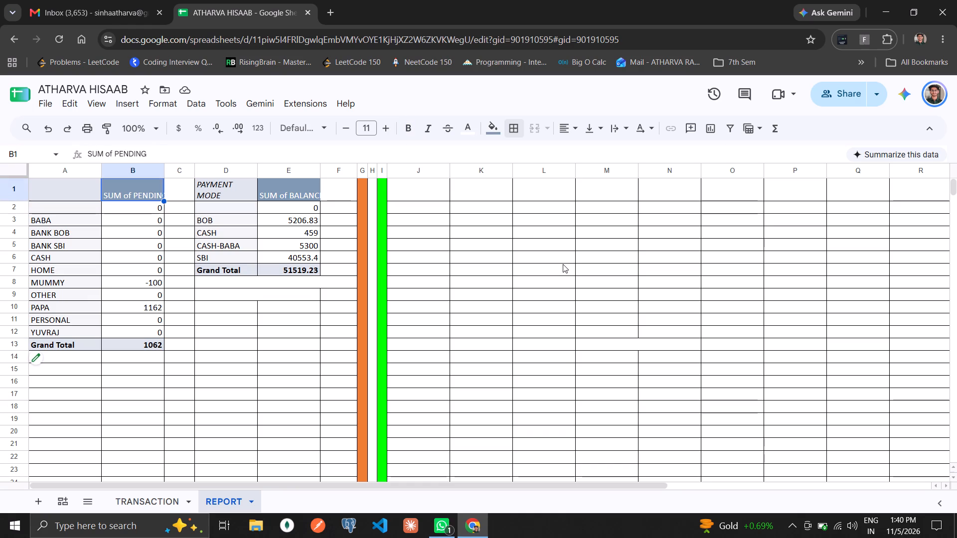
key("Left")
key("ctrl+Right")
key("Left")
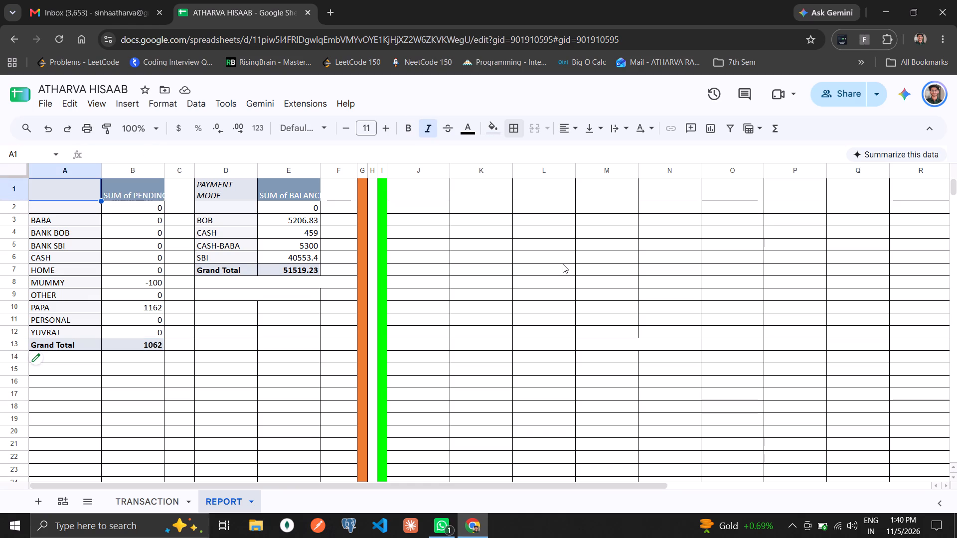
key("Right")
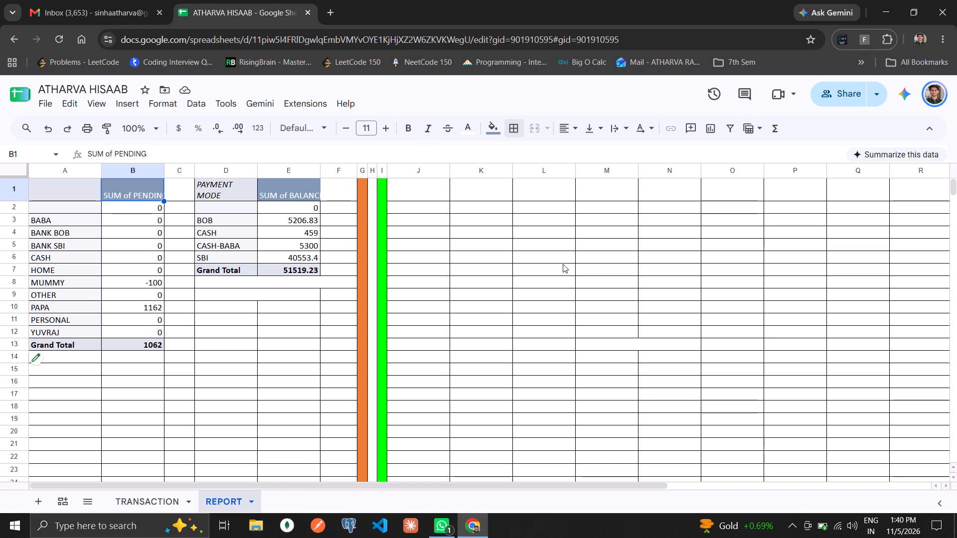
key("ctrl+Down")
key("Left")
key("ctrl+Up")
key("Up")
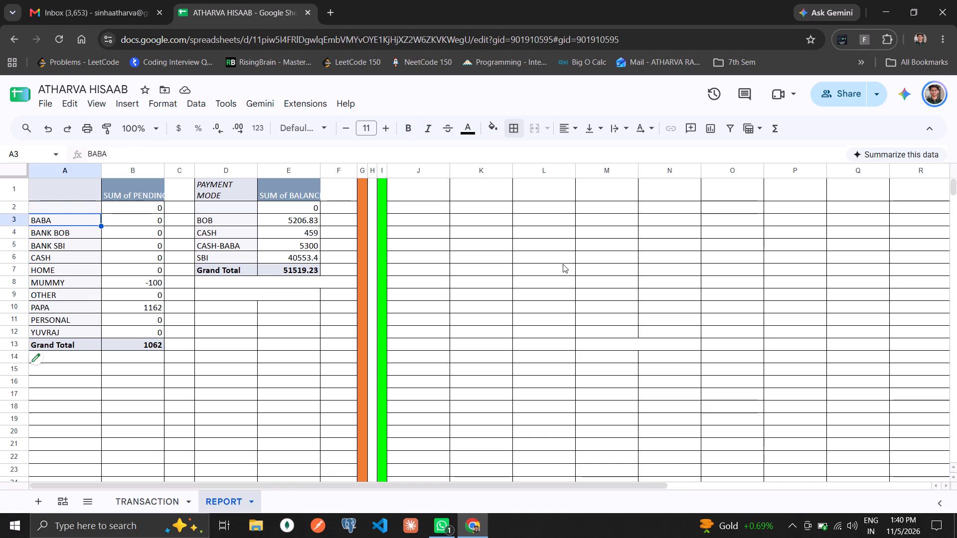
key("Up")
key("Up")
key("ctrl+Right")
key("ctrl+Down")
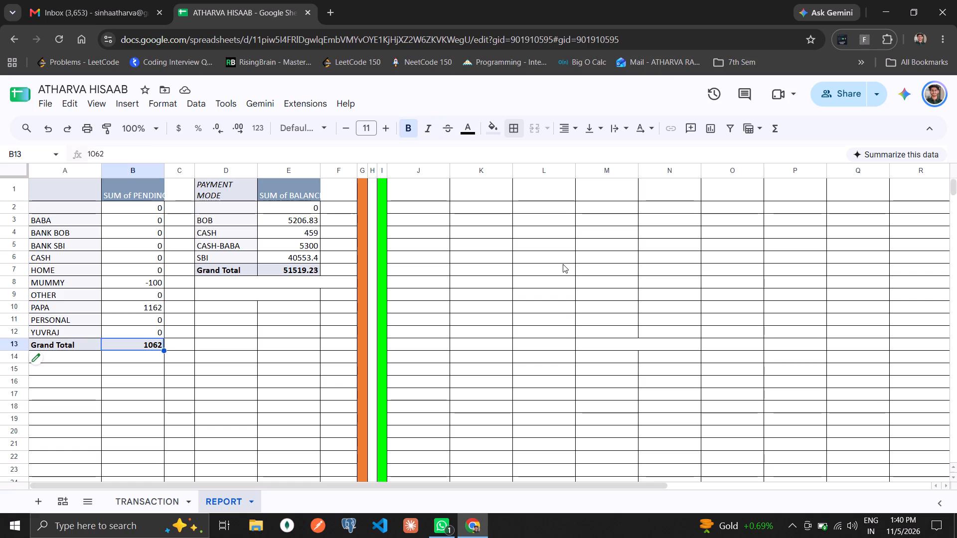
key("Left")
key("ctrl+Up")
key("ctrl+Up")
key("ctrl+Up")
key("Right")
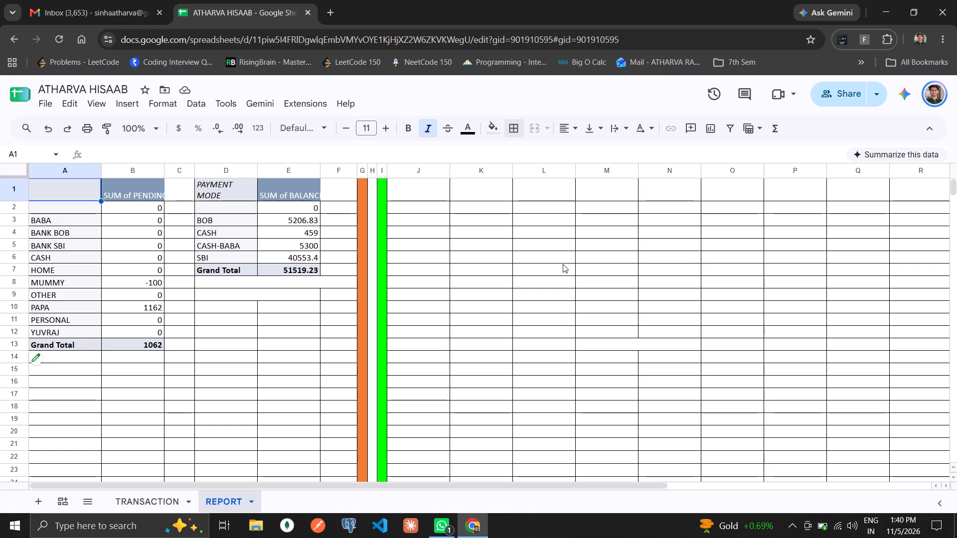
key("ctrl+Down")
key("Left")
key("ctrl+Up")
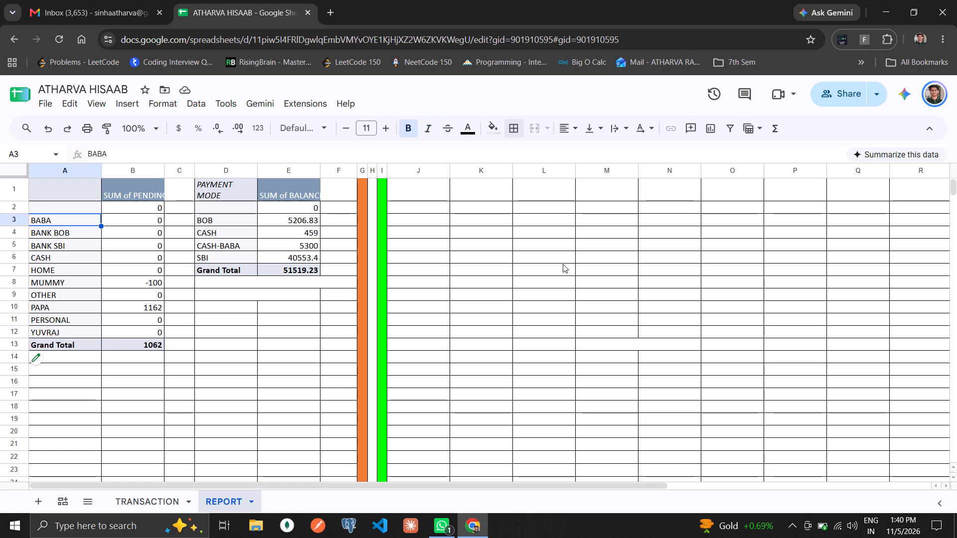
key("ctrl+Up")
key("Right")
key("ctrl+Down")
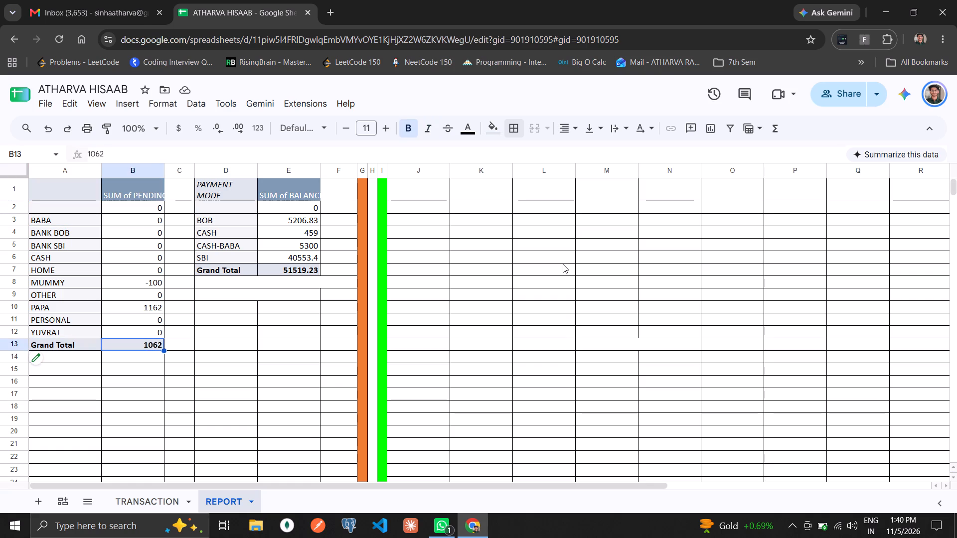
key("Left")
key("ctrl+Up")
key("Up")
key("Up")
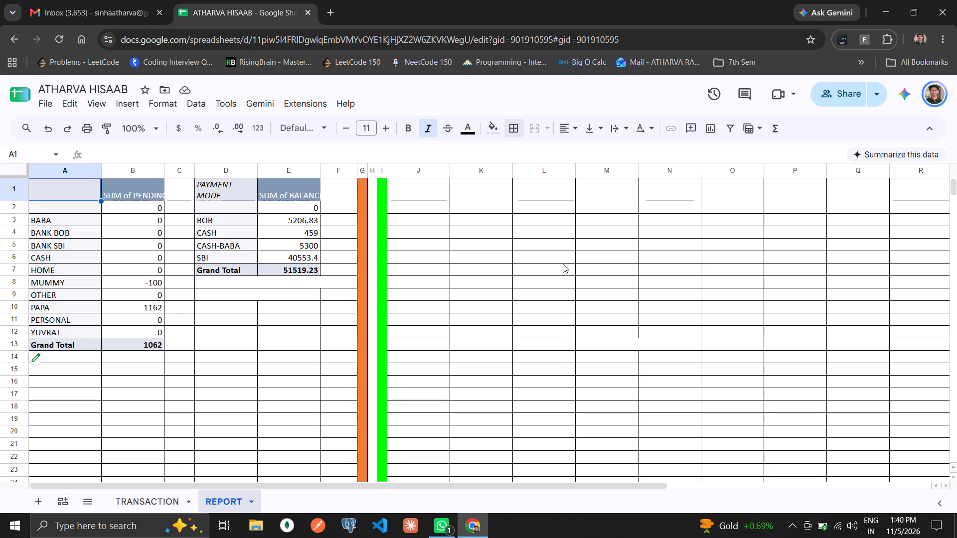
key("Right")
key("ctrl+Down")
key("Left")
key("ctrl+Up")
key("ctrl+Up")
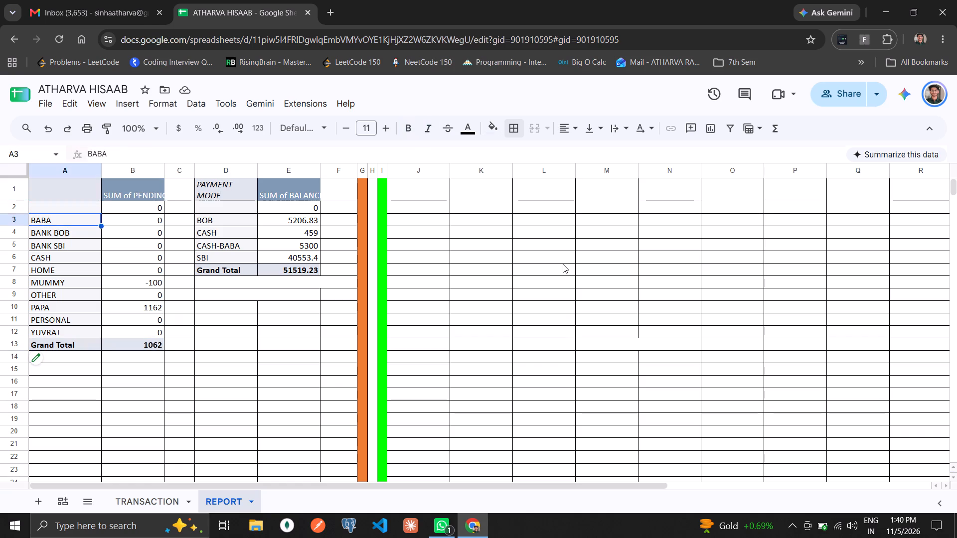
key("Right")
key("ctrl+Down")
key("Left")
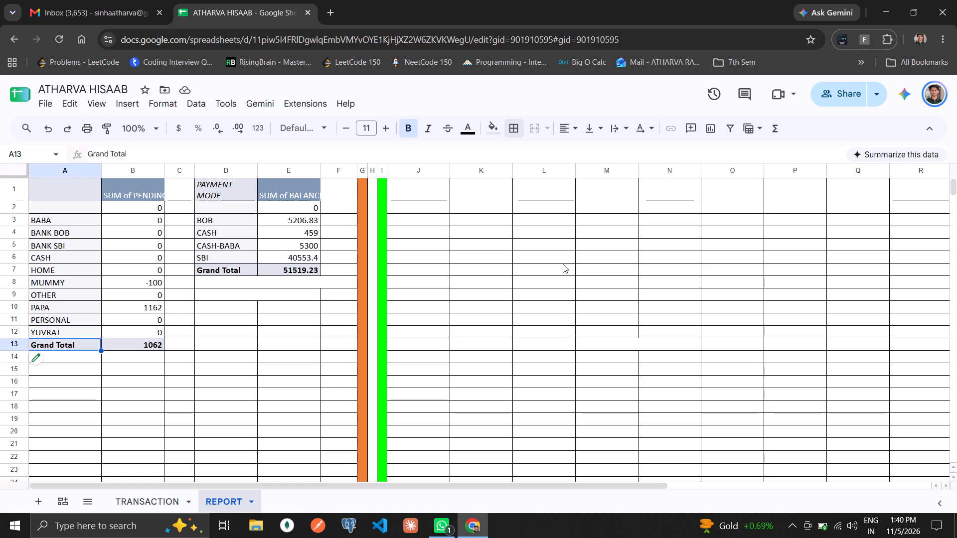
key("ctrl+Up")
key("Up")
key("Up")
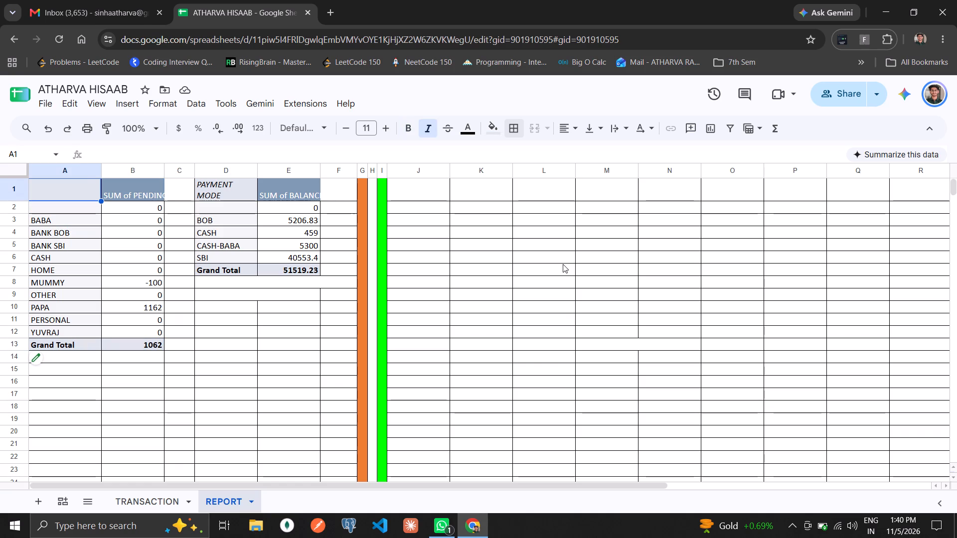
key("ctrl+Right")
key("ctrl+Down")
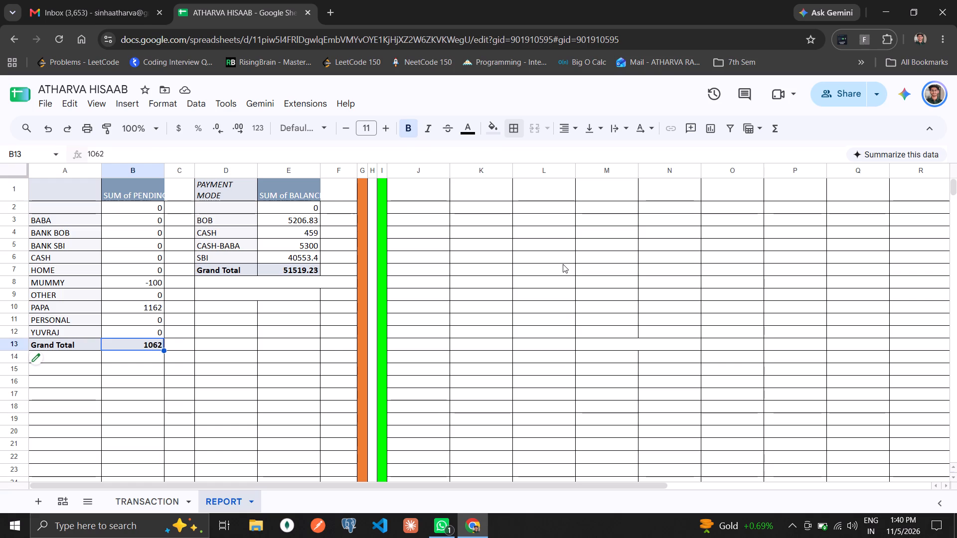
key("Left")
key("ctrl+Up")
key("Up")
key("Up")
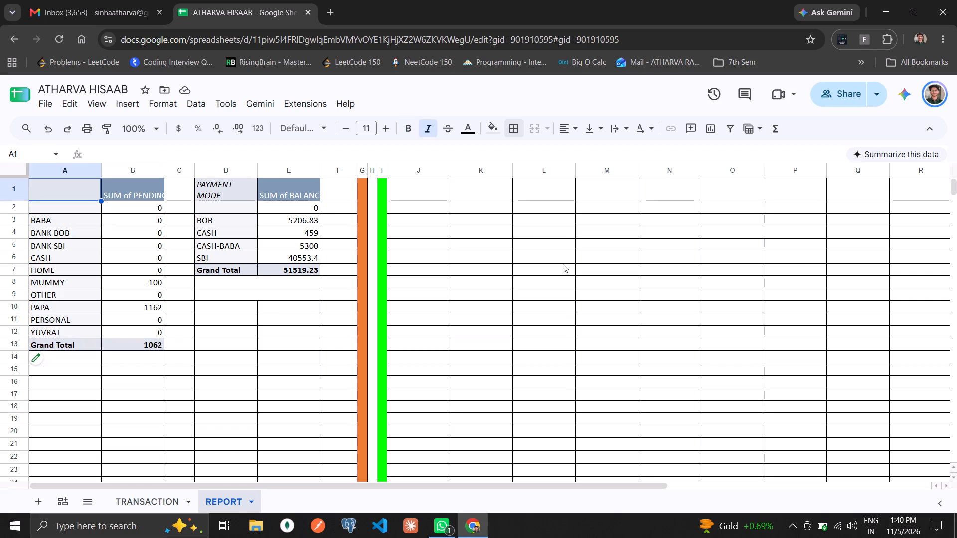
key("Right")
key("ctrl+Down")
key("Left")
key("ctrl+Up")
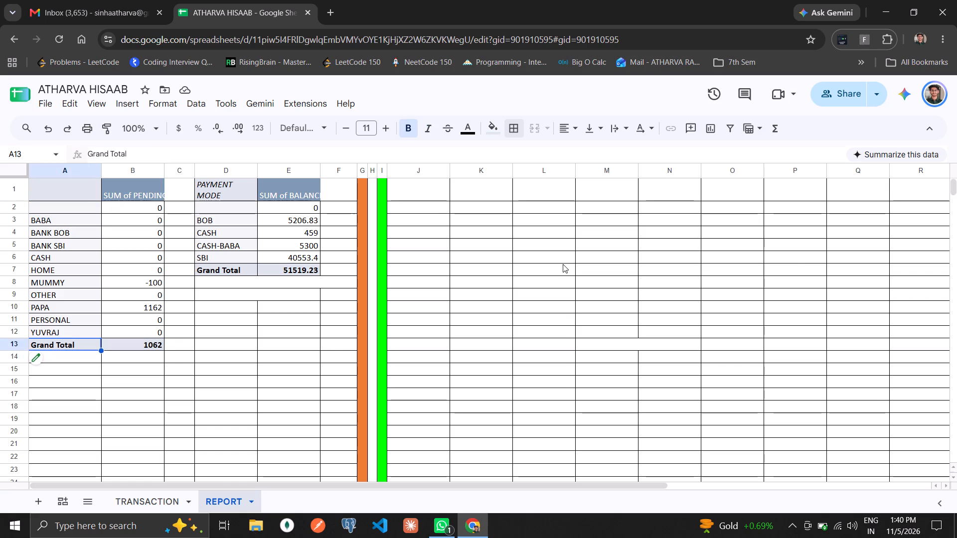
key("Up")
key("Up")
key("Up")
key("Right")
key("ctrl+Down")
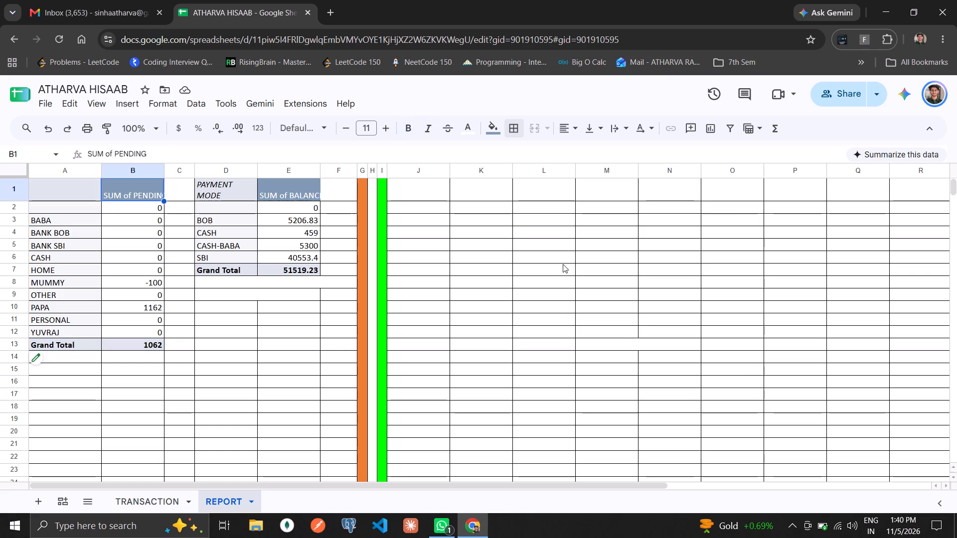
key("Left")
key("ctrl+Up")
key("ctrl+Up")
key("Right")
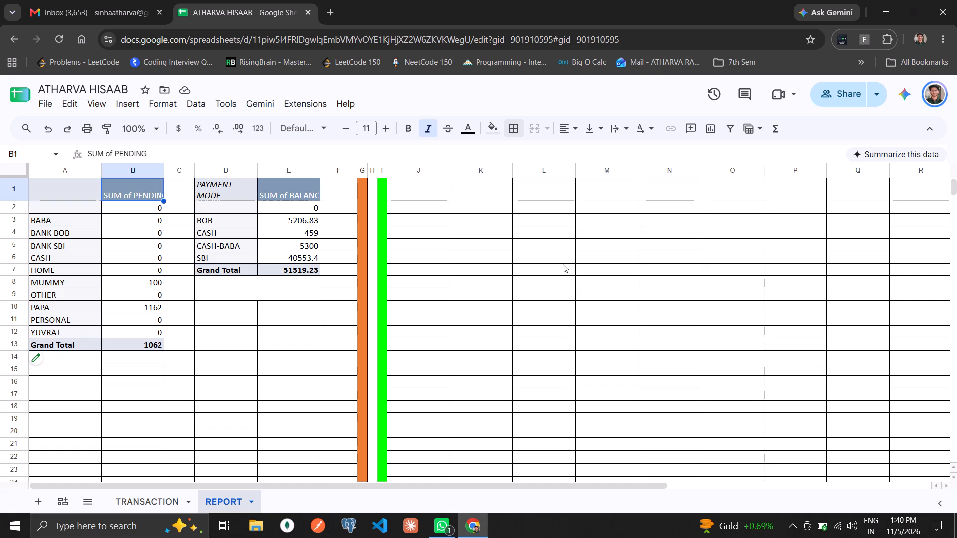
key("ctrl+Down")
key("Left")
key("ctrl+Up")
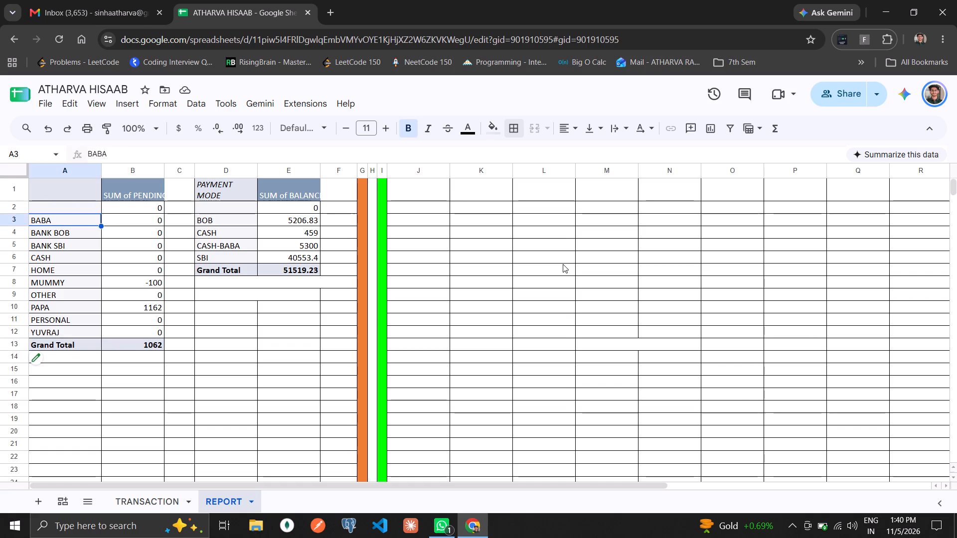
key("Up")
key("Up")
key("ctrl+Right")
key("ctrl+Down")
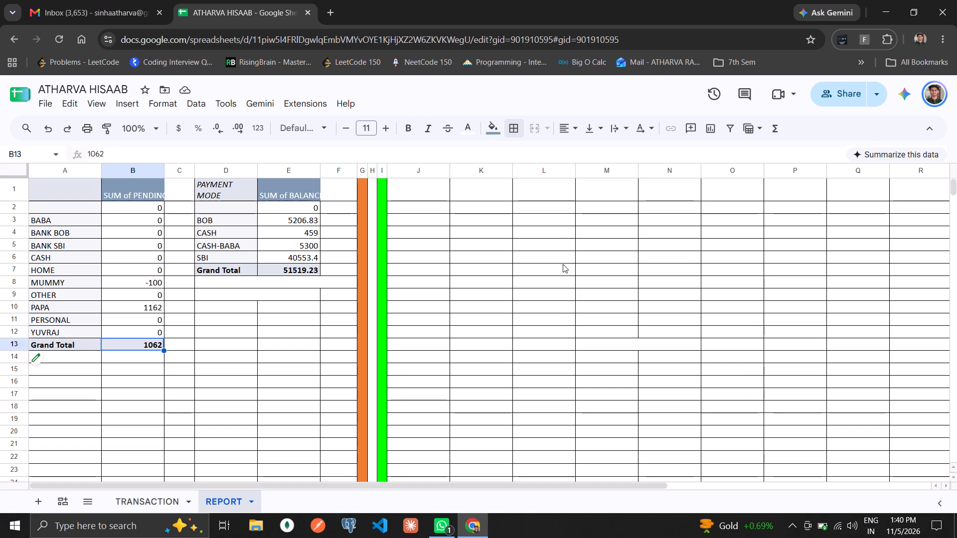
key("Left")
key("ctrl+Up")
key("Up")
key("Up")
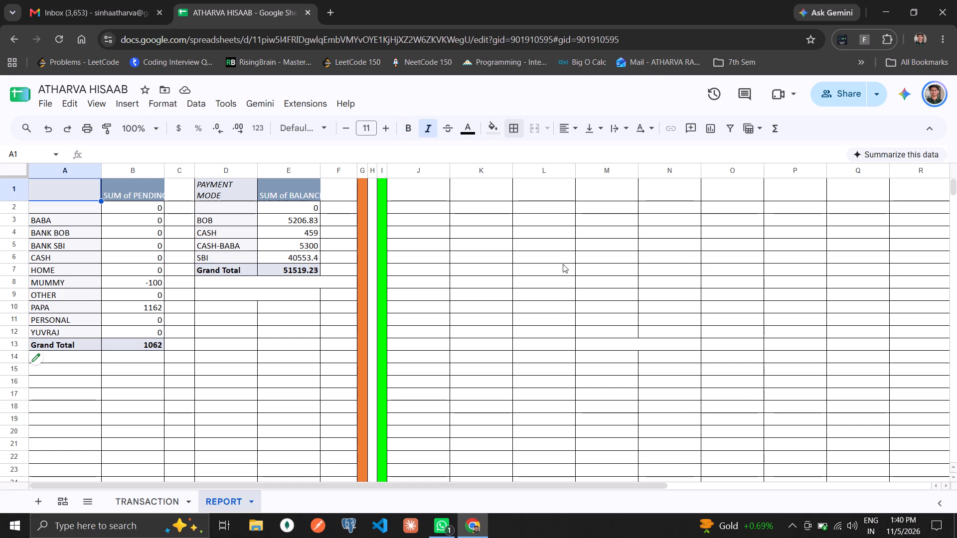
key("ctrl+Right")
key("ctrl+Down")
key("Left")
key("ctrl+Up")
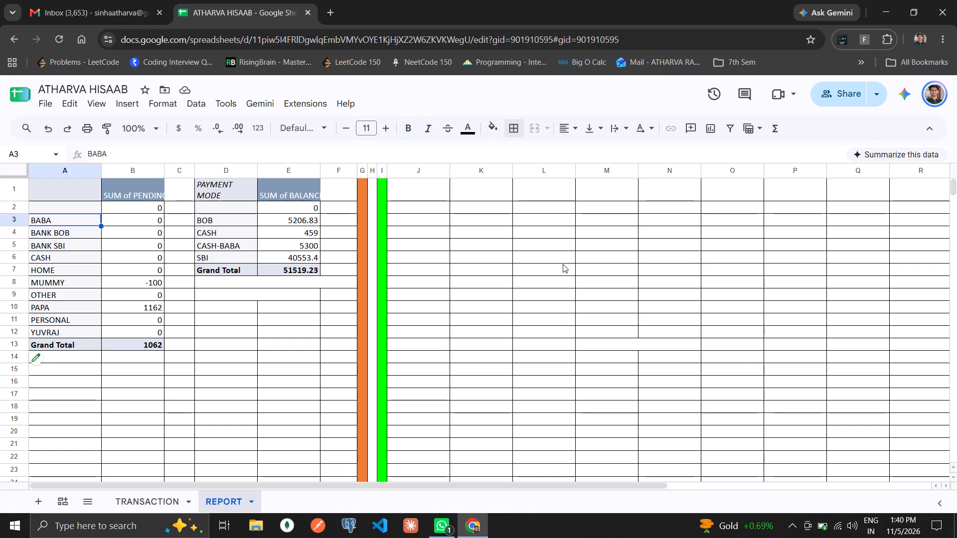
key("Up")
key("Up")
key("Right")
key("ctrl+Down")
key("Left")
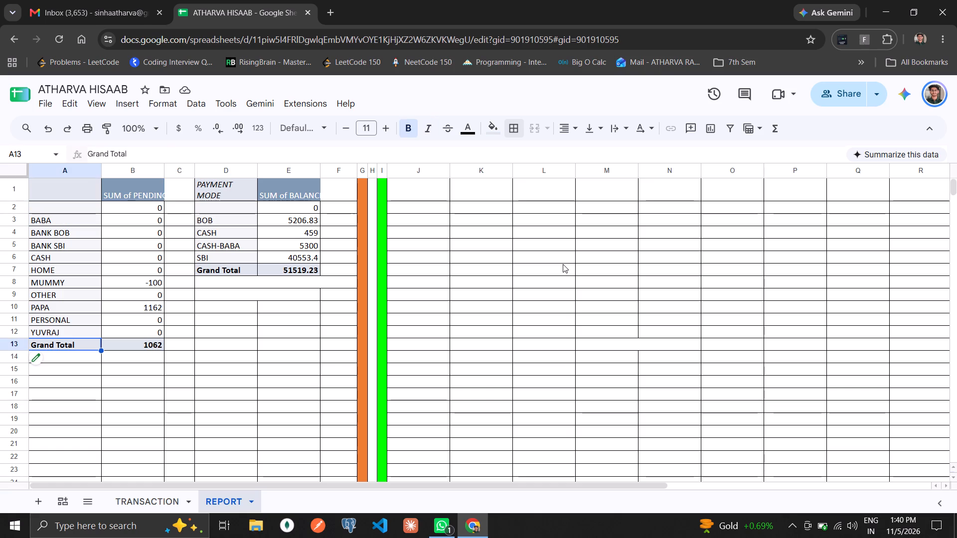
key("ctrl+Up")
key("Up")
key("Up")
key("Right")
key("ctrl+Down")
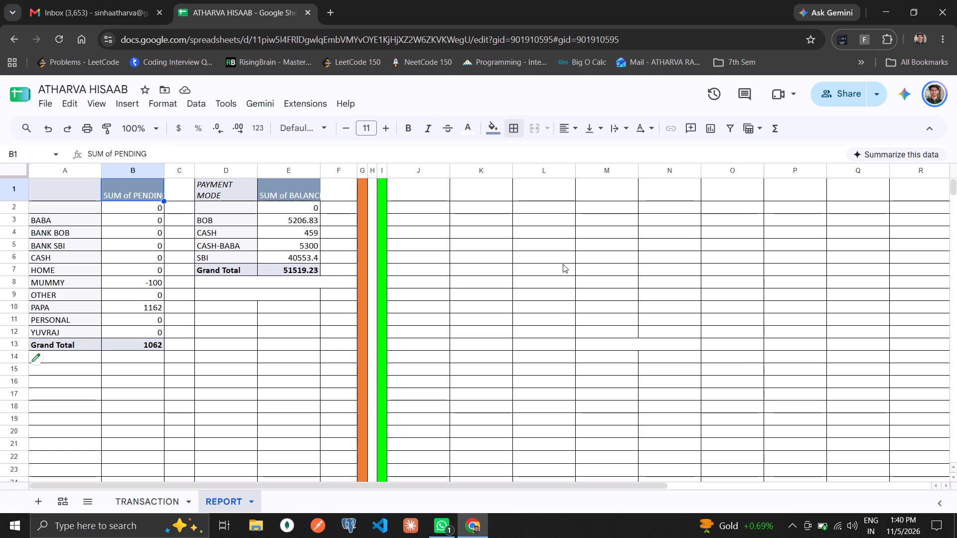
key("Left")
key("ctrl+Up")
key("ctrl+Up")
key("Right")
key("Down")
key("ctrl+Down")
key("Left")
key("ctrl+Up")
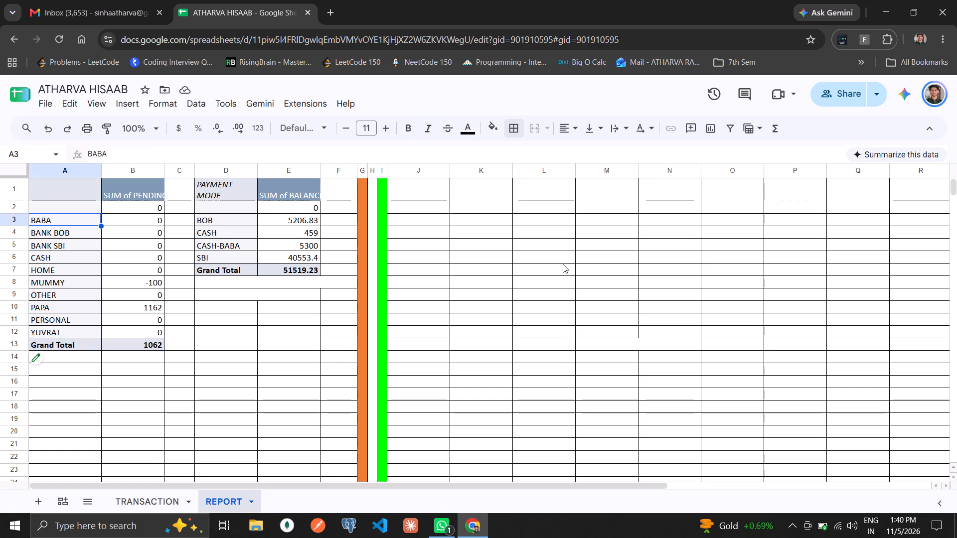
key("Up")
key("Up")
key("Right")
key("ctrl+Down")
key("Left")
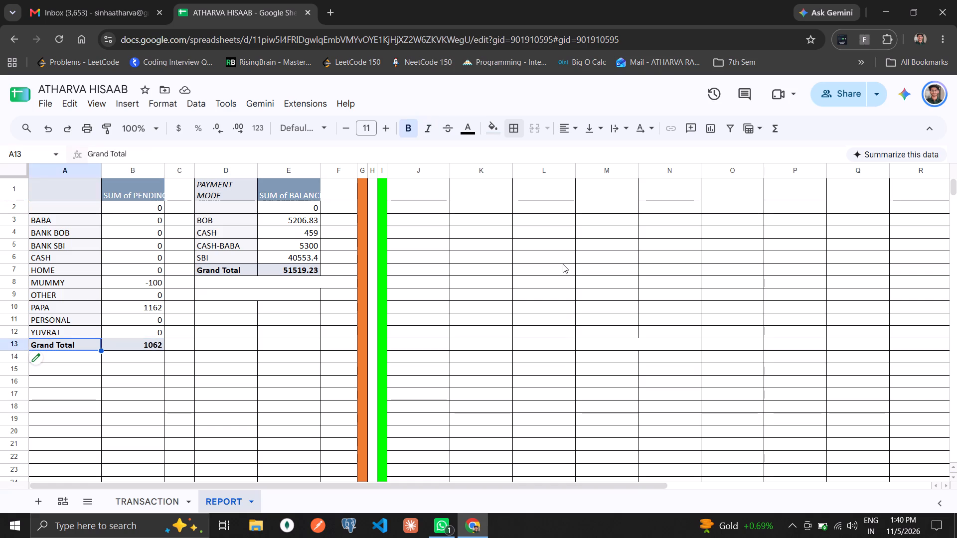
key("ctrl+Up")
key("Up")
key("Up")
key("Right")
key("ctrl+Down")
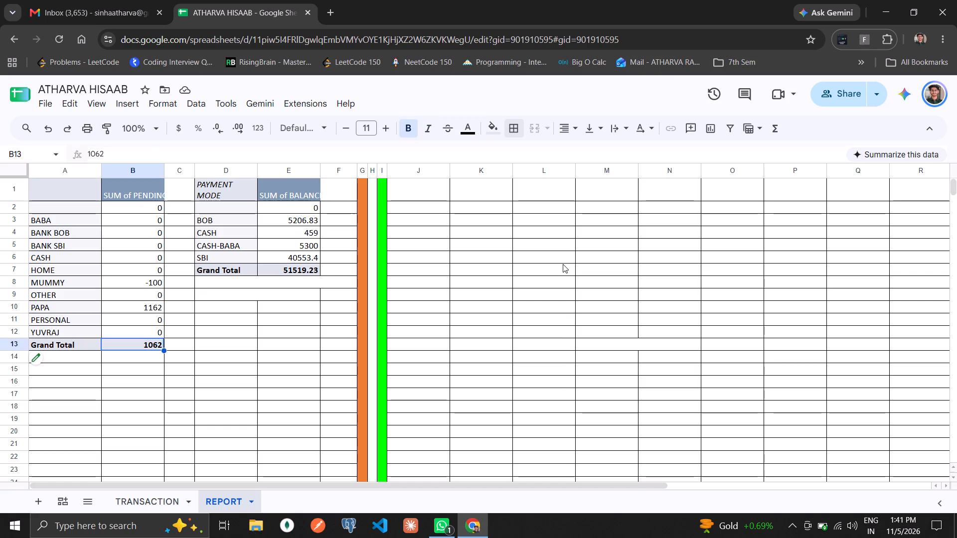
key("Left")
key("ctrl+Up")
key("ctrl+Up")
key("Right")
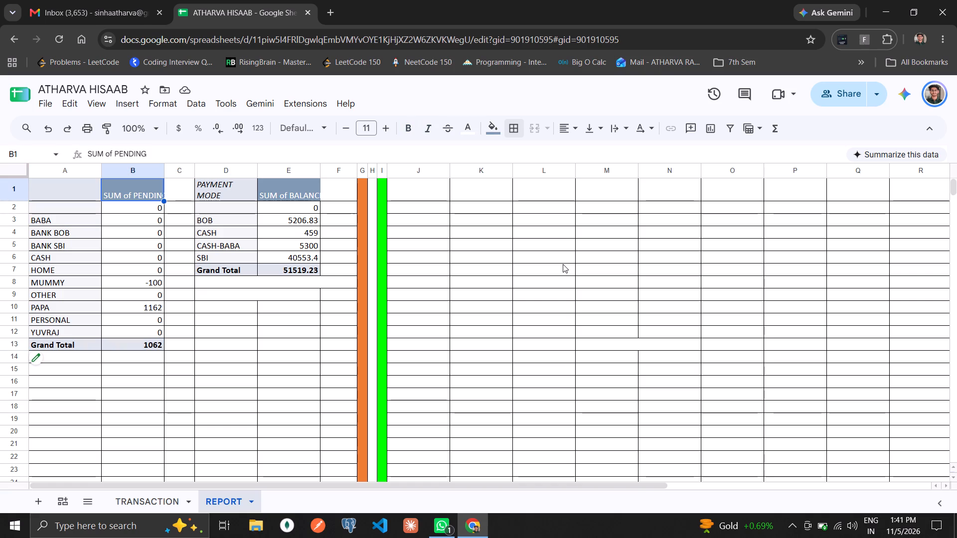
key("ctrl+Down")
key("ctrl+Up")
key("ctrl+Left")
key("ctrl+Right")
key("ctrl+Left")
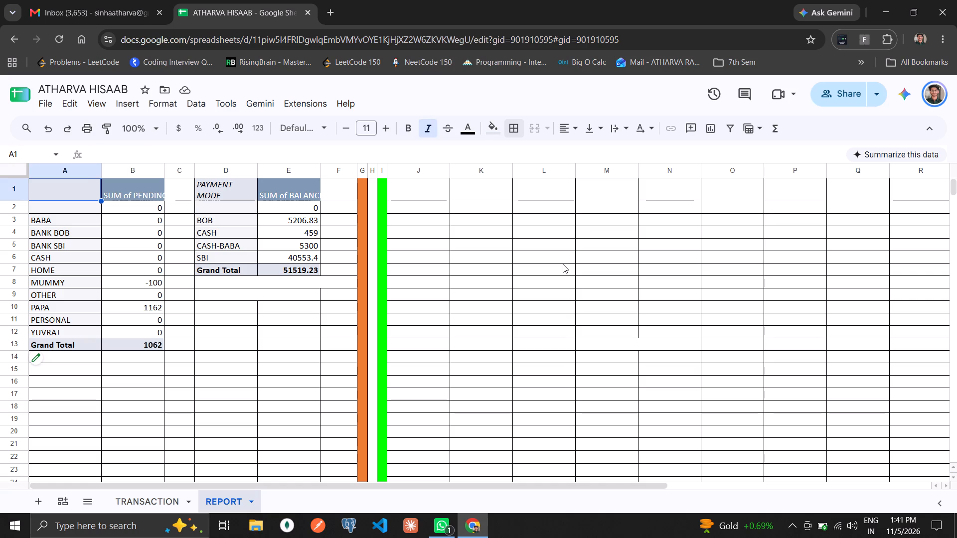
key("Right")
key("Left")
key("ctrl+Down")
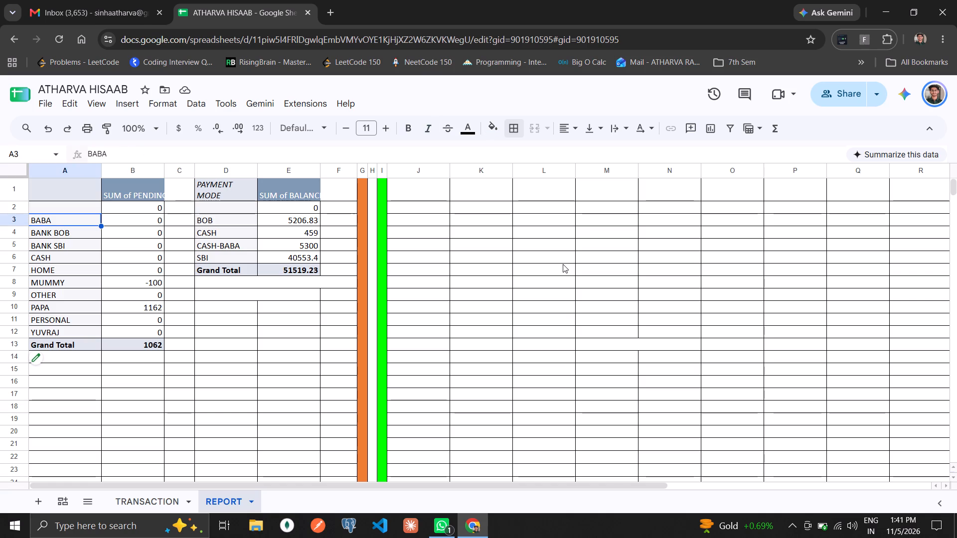
Examine the SUM of PENDING summary on the REPORT sheet again, comparing the header, name rows and Grand Total row.
key("Up")
key("Up")
key("ctrl+Right")
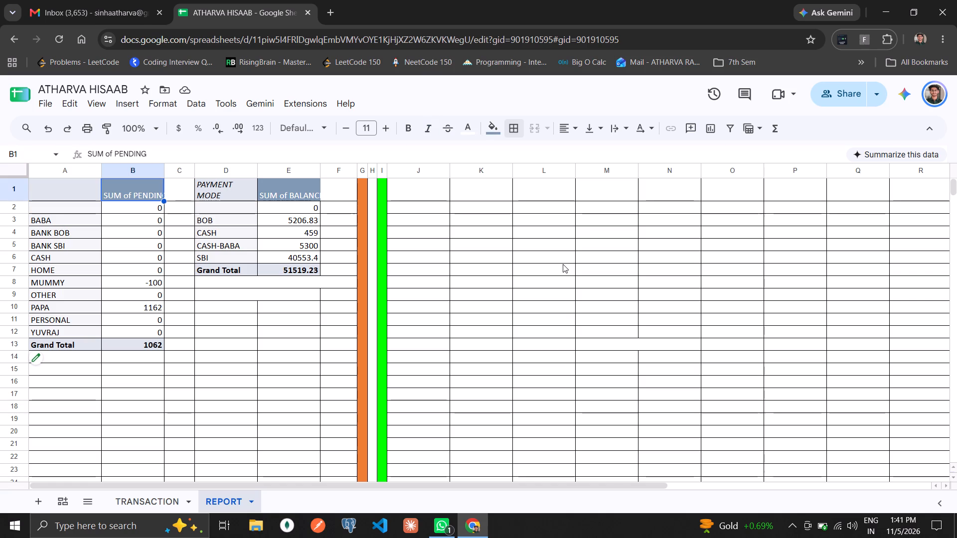
key("ctrl+Down")
key("Left")
key("ctrl+Up")
key("Up")
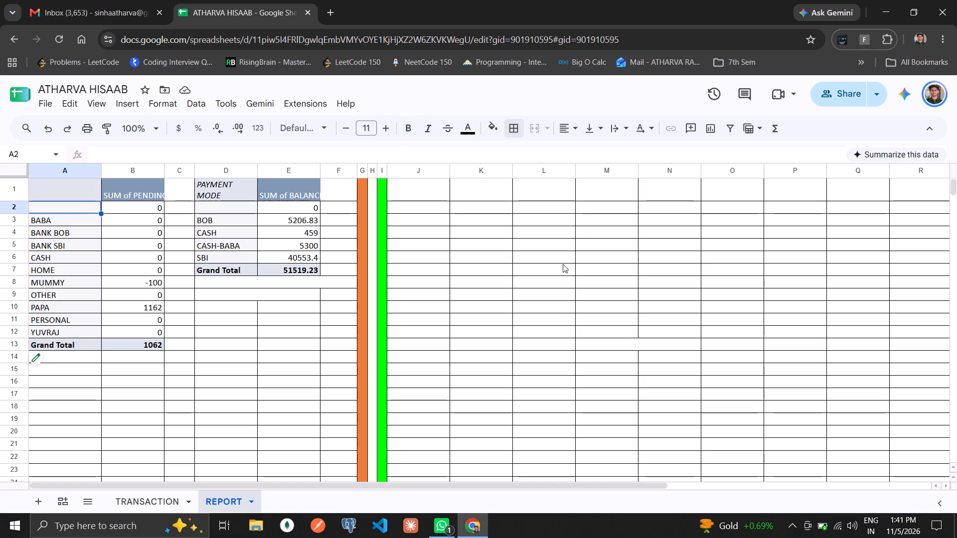
key("Up")
key("ctrl+Right")
key("ctrl+Down")
key("ctrl+Left")
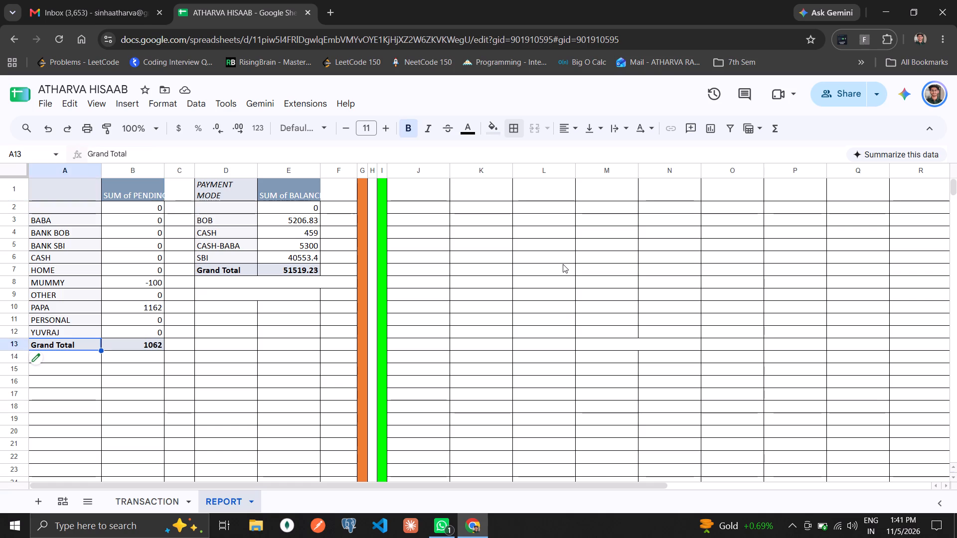
key("ctrl+Up")
key("ctrl+Up")
key("ctrl+Right")
key("ctrl+Down")
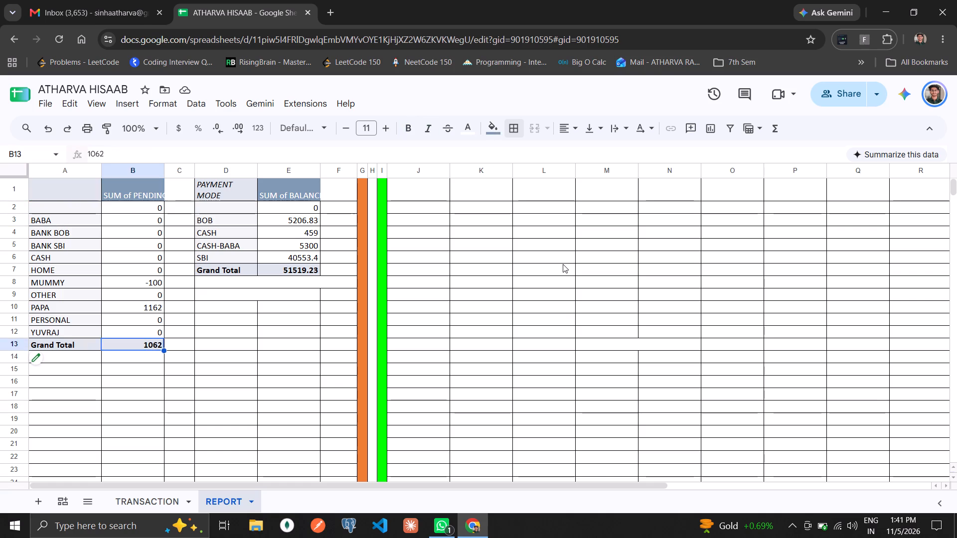
key("ctrl+Left")
key("Up")
key("Right")
key("Left")
key("Up")
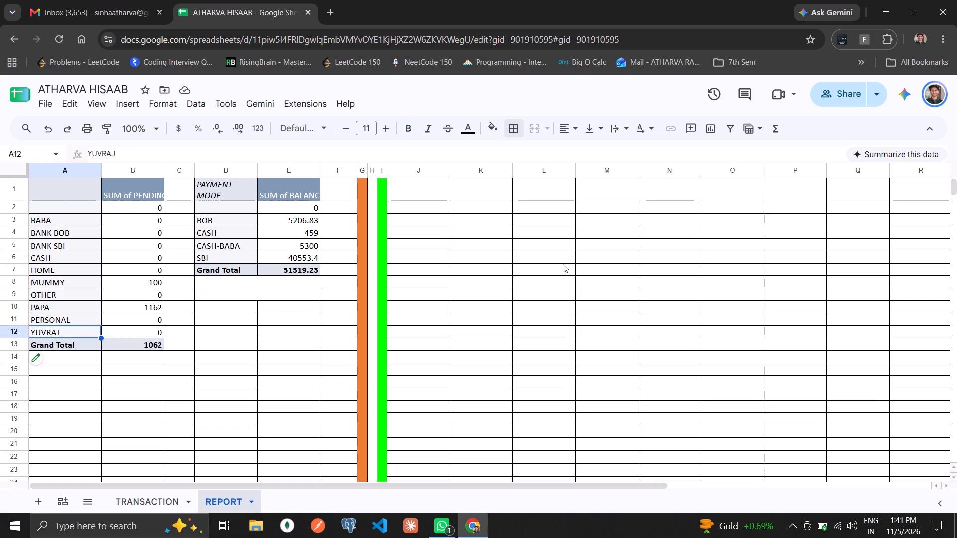
key("ctrl+Up")
key("ctrl+Up")
key("ctrl+Right")
key("ctrl+Down")
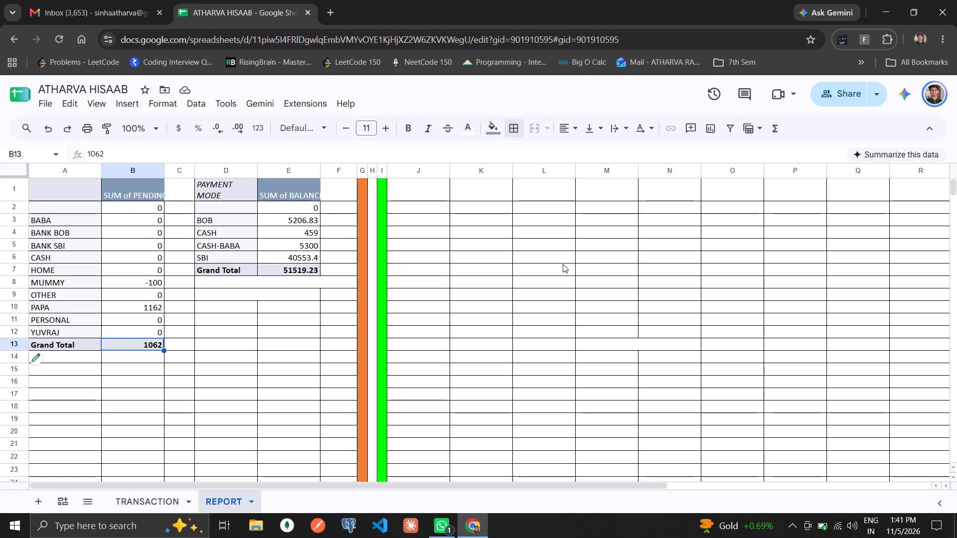
key("ctrl+Left")
key("Up")
key("ctrl+Up")
key("ctrl+Up")
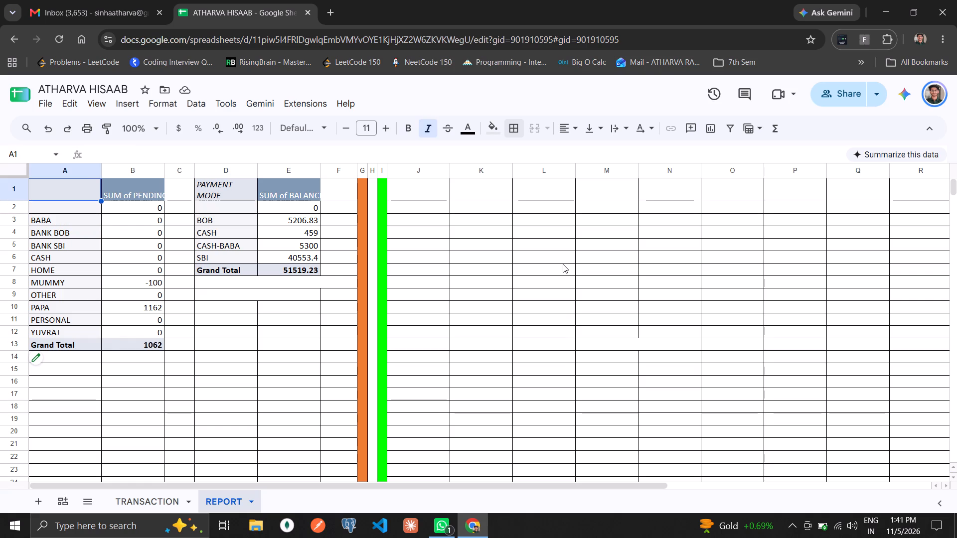
key("ctrl+Right")
key("Down")
key("Left")
key("ctrl+Right")
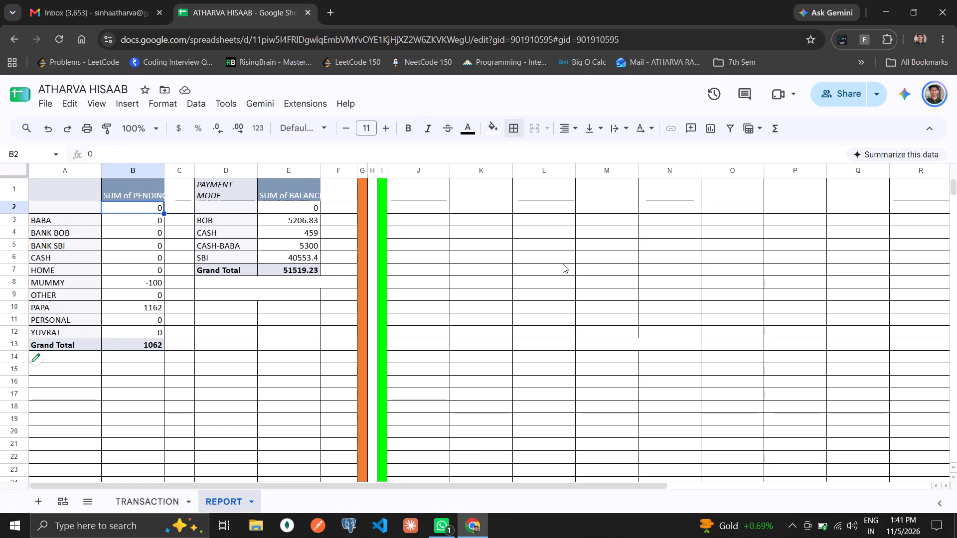
key("Down")
key("ctrl+Down")
key("Left")
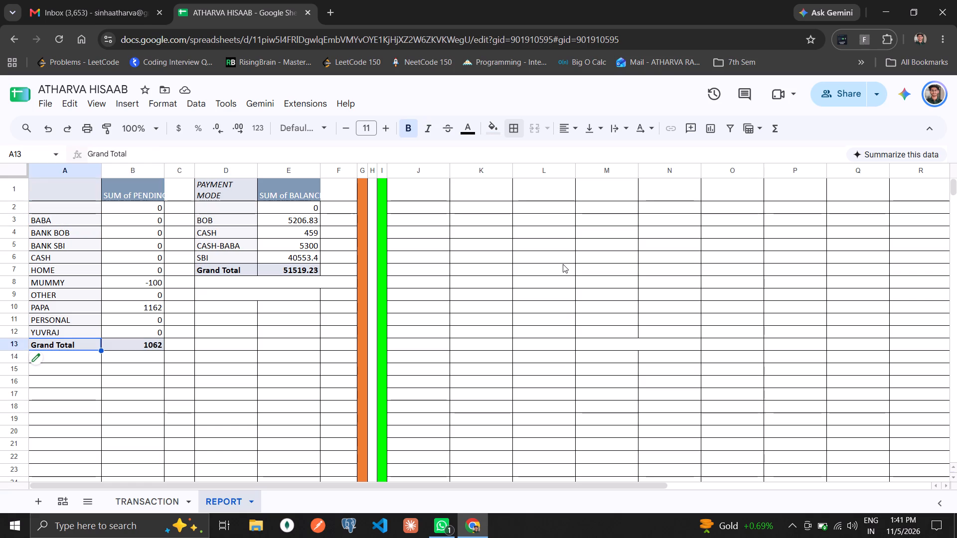
key("Right")
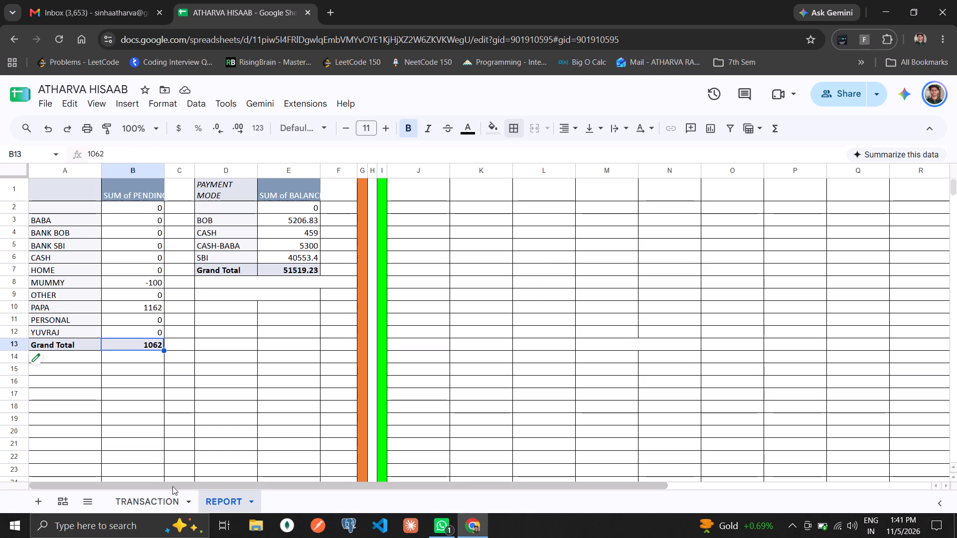
Inspect the orange and green divider columns and the Grand Total of the SUM of BALANCE summary.
left_click(362, 219)
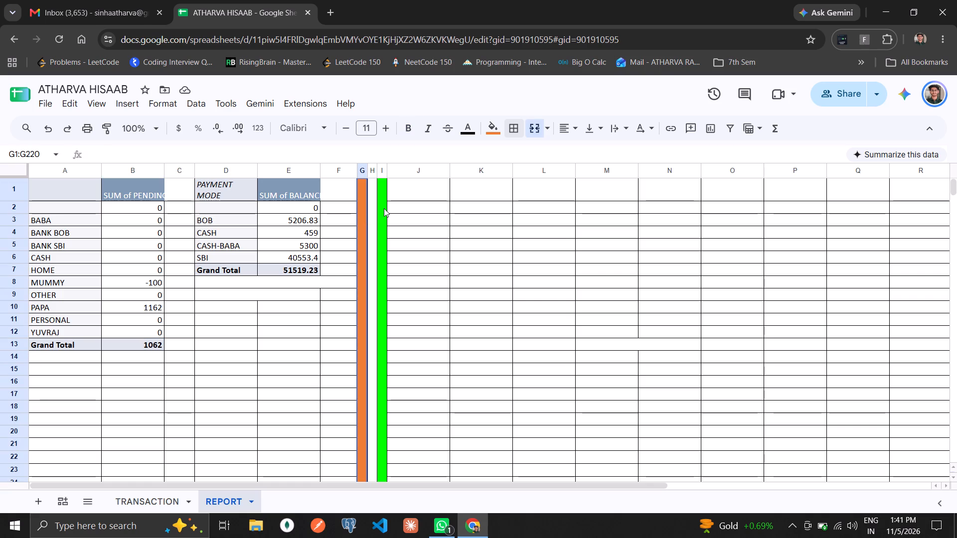
left_click(384, 209)
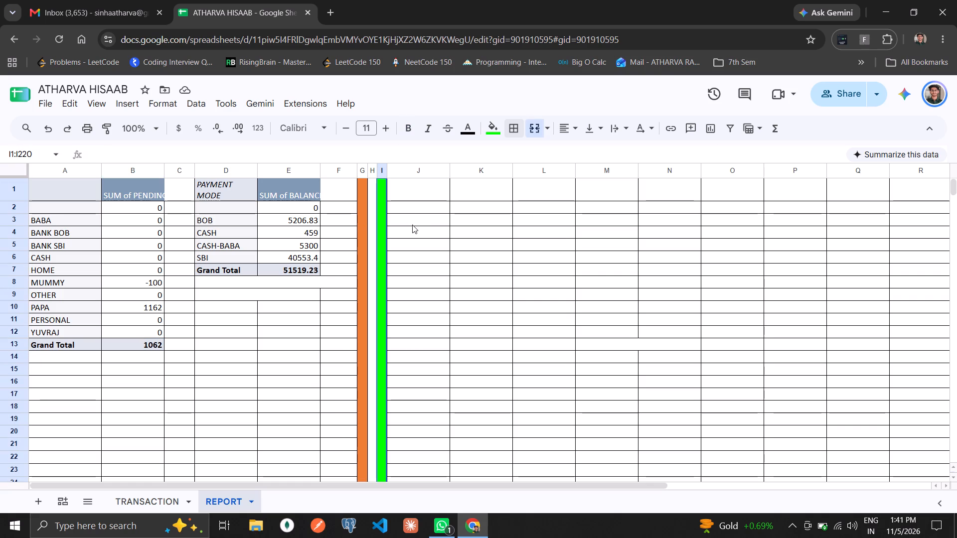
left_click(304, 269)
left_click(293, 342)
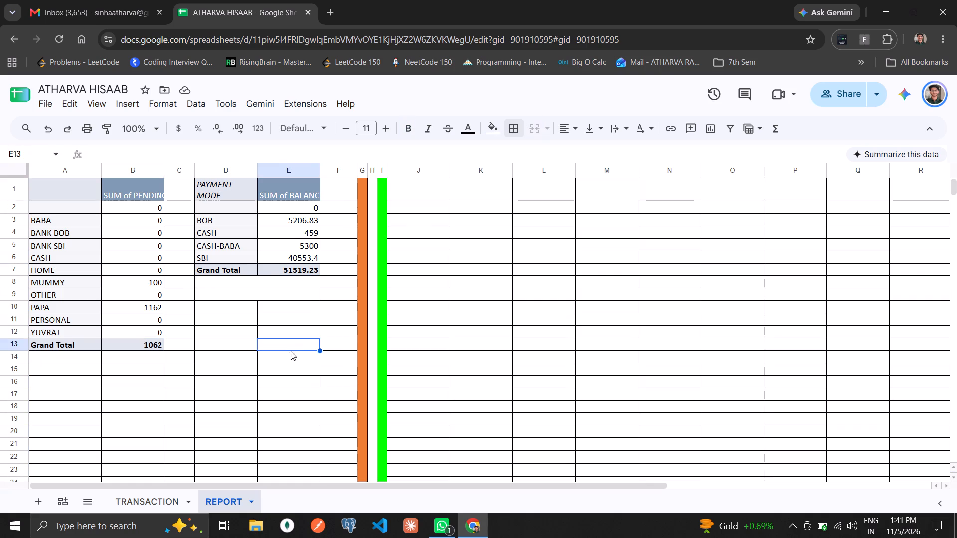
Check the first empty row, 45, of the TRANSACTION sheet against the REPORT sheet, ending on the TRANSACTION sheet.
left_click(151, 500)
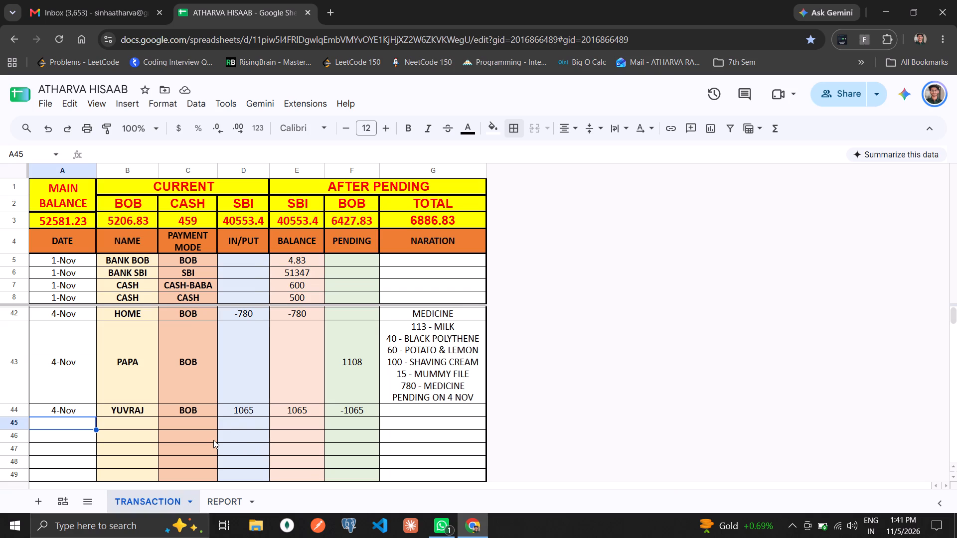
key("Right")
key("Right")
key("Left")
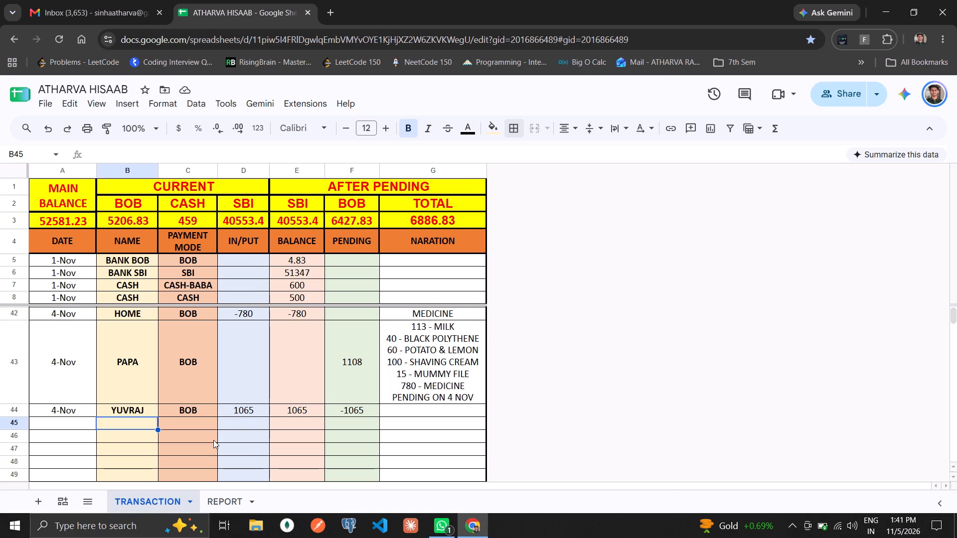
key("Left")
key("Left")
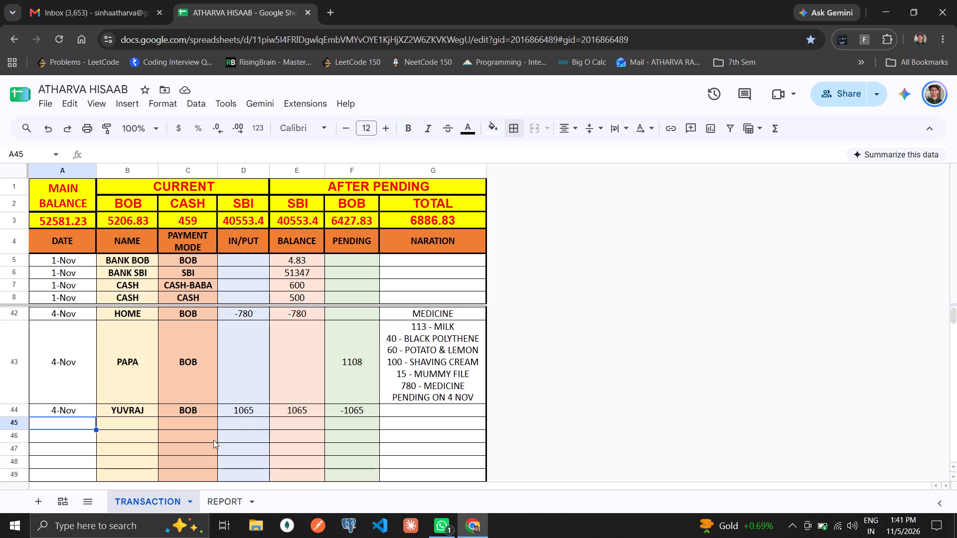
key("Right")
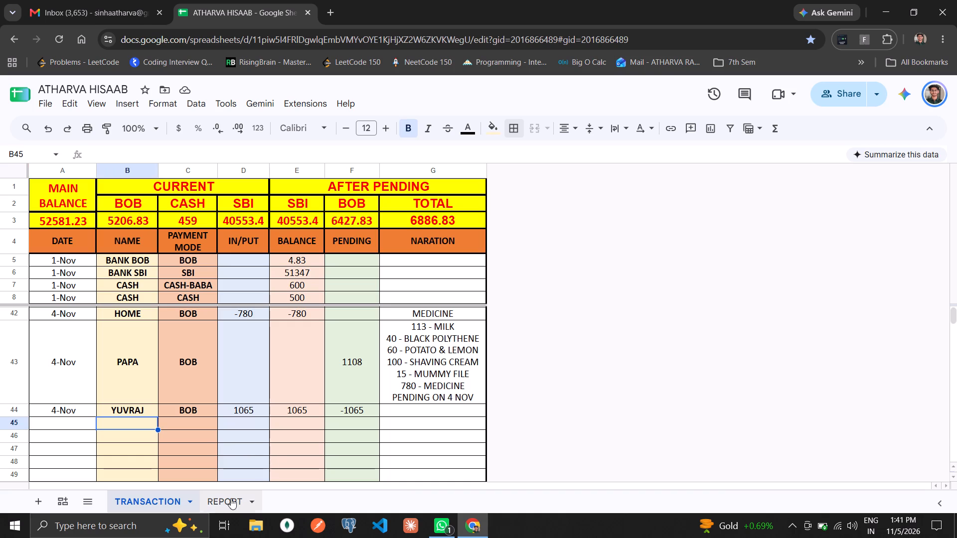
left_click(214, 502)
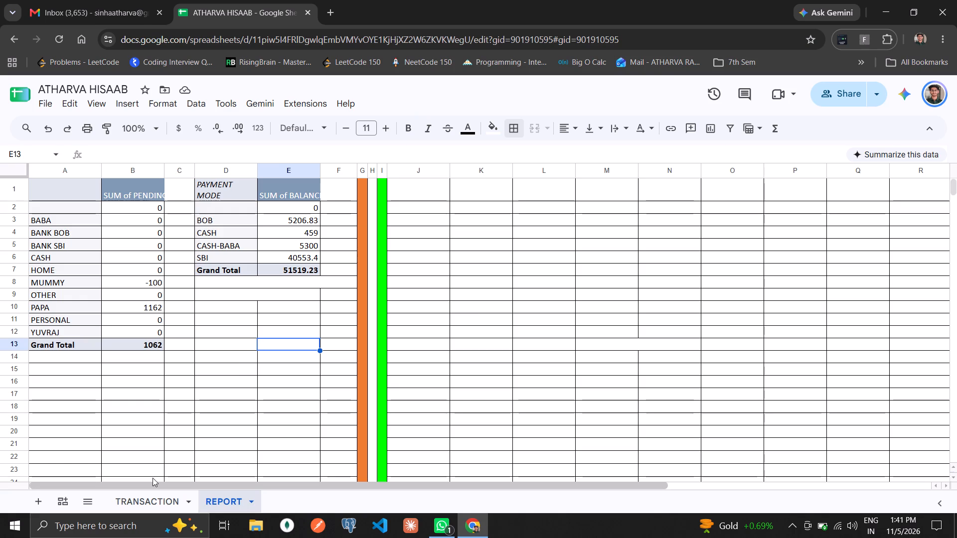
left_click(135, 505)
key("Left")
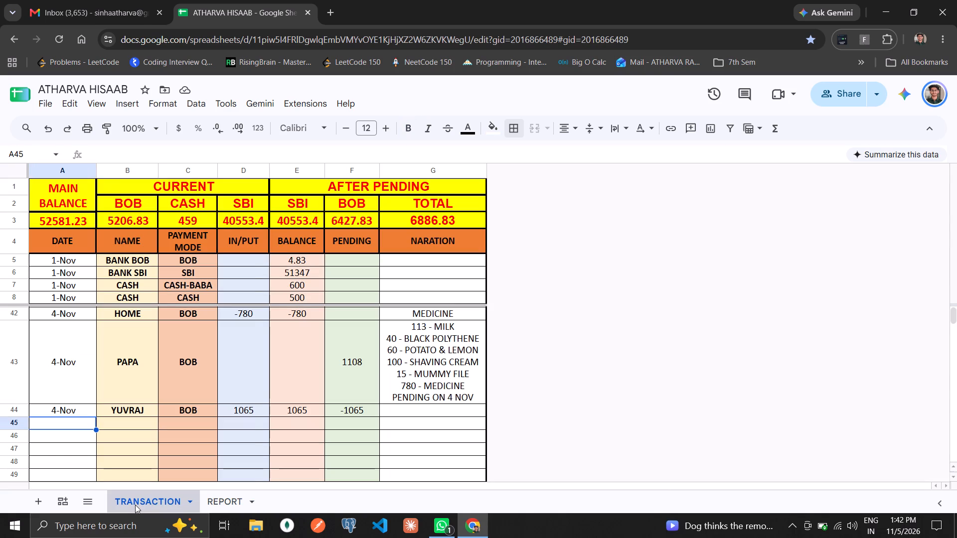
Review the TRANSACTION sheet entries from row 45 back up to the 2-Nov entries around row 30.
key("Up")
key("Up")
key("Up")
key("Up")
key("Up")
key("Up")
key("Up")
key("Up")
key("Up")
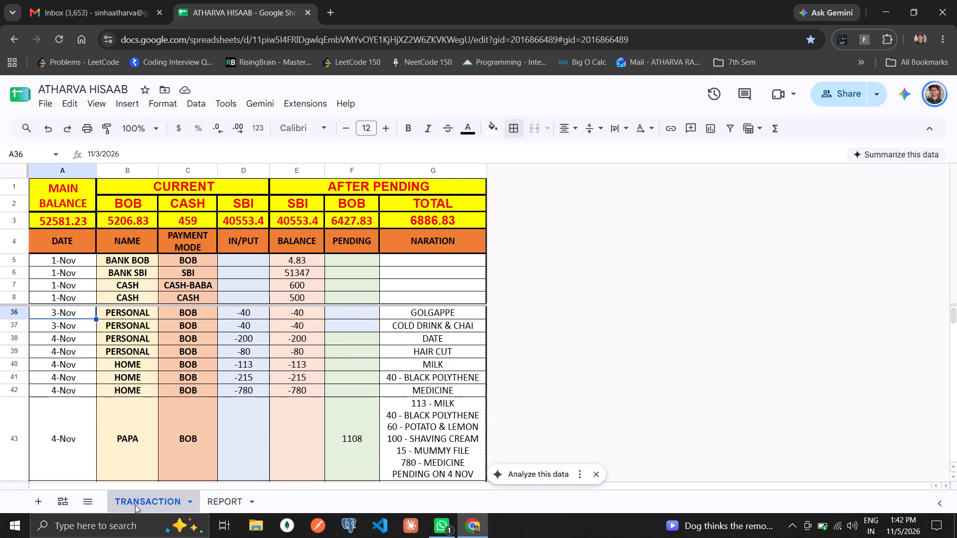
key("Up")
key("Up")
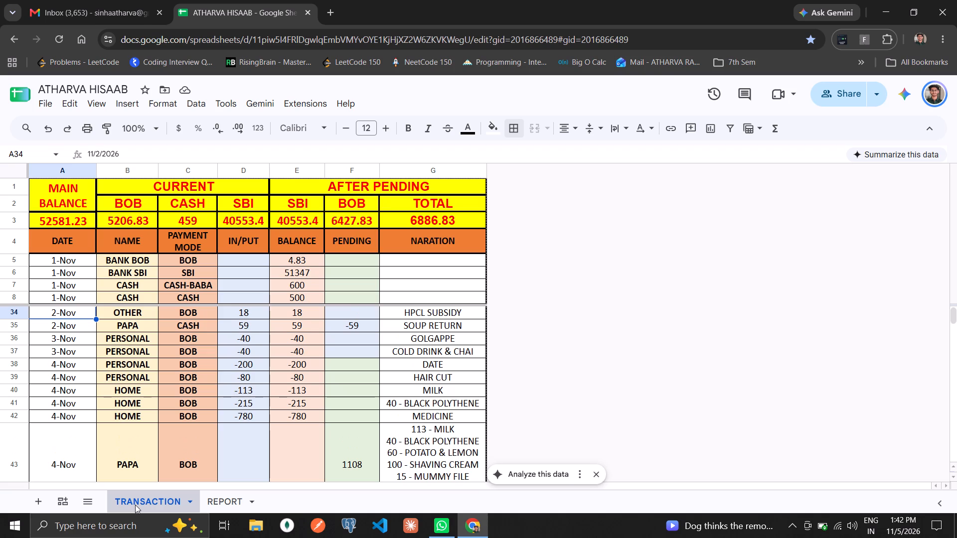
key("Up")
key("Up")
key("Up")
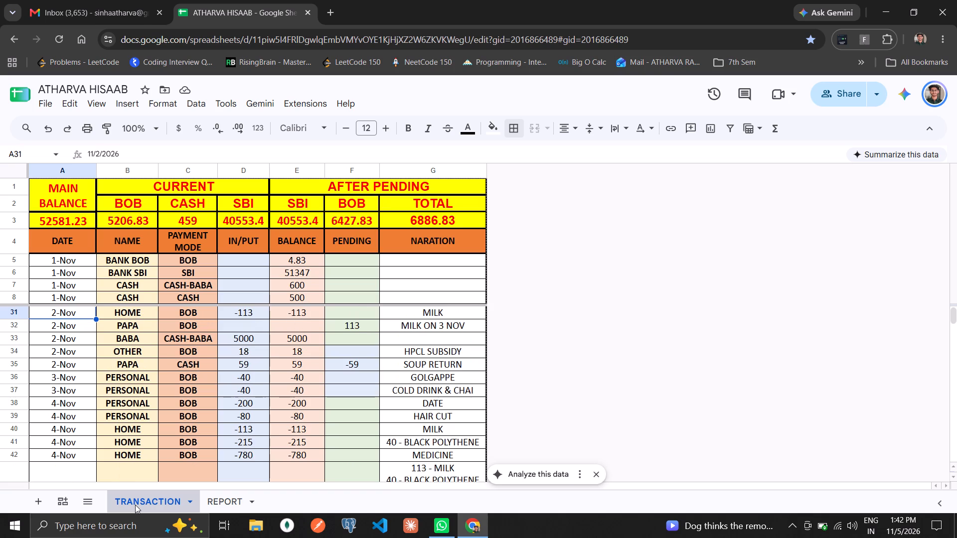
key("Up")
Copy the date, name, payment mode and IN/PUT cells A36:D44 and paste them one row lower, starting at A37.
key("Down")
key("Down")
key("Down")
key("Down")
key("Down")
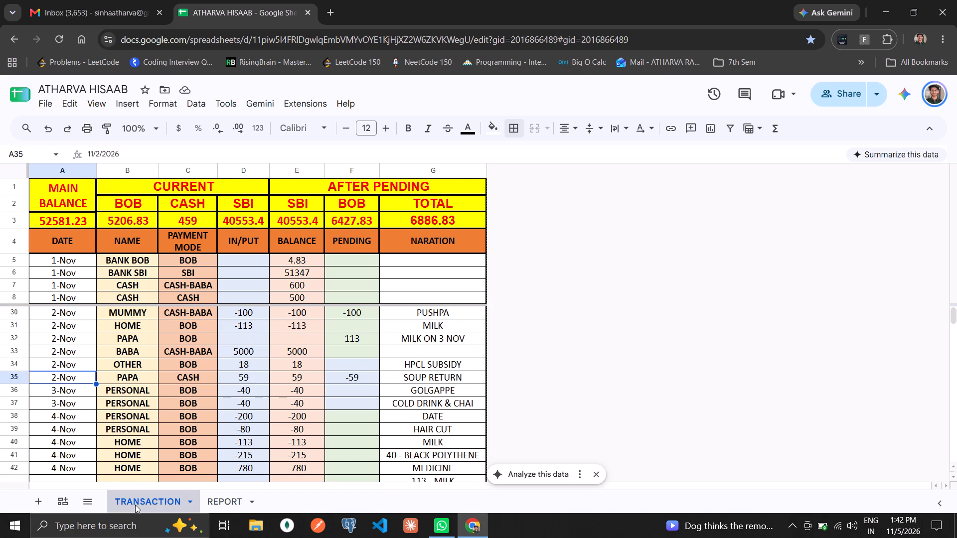
key("Down")
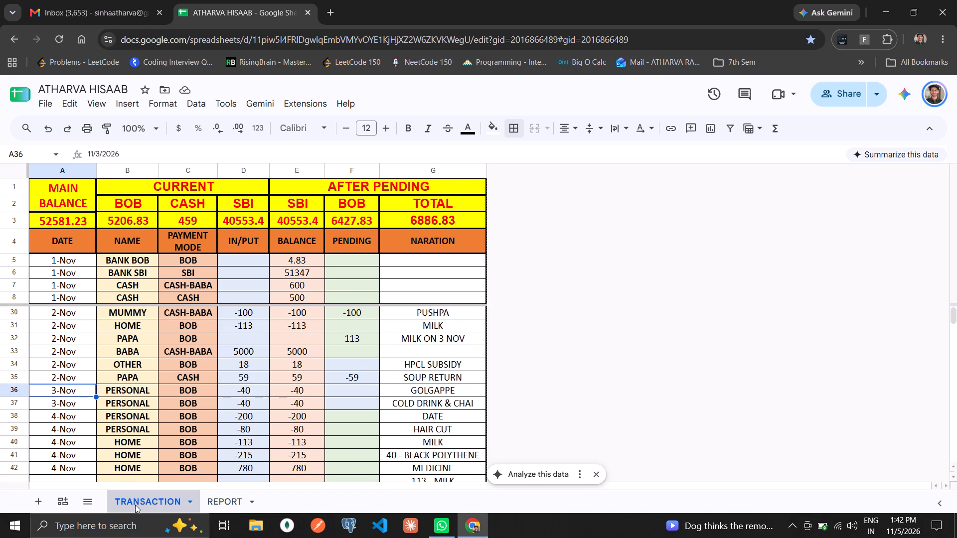
key("shift+Down")
key("shift+Down")
key("shift+Down")
key("shift+Down")
key("shift+Down")
key("shift+Down")
key("shift+Down")
key("shift+Down")
key("shift+Down")
key("shift+Down")
key("shift+Down")
key("shift+Down")
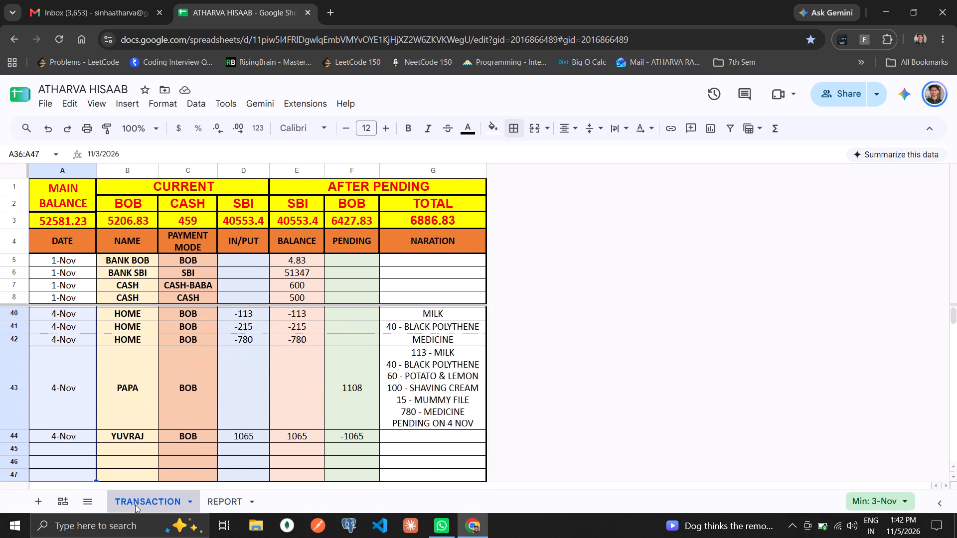
key("shift+Up")
key("shift+Up")
key("shift+Up")
key("shift+Up")
key("ctrl+shift+Right")
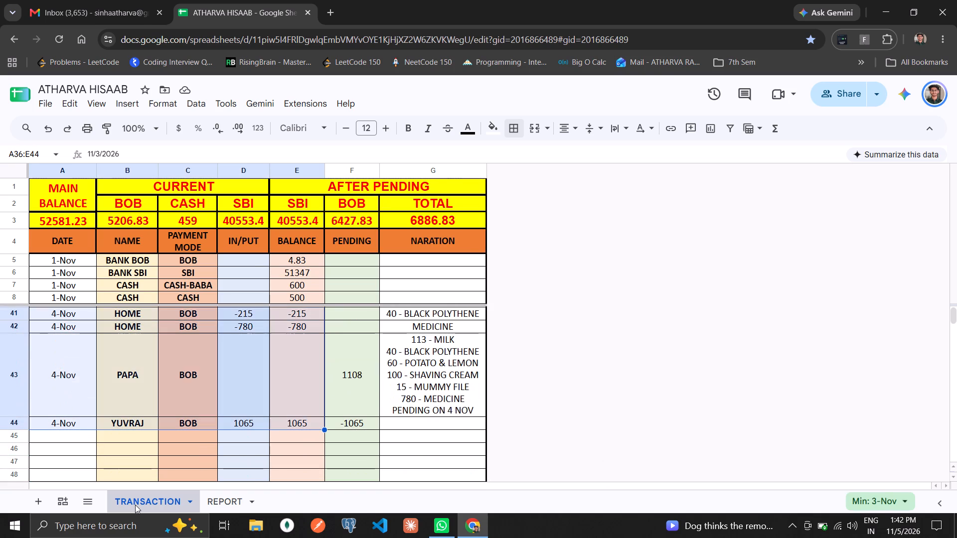
key("shift+Left")
key("ctrl+c")
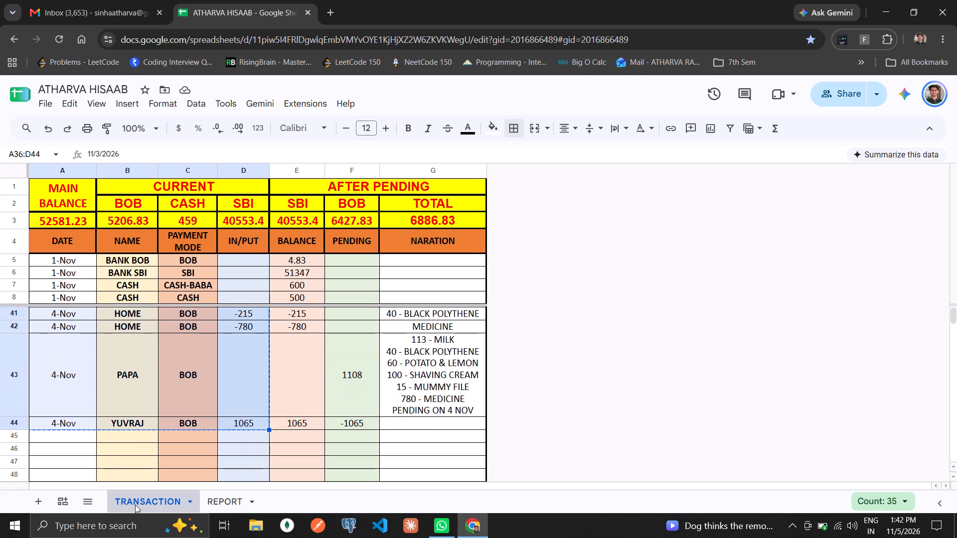
key("Up")
key("Down")
key("Down")
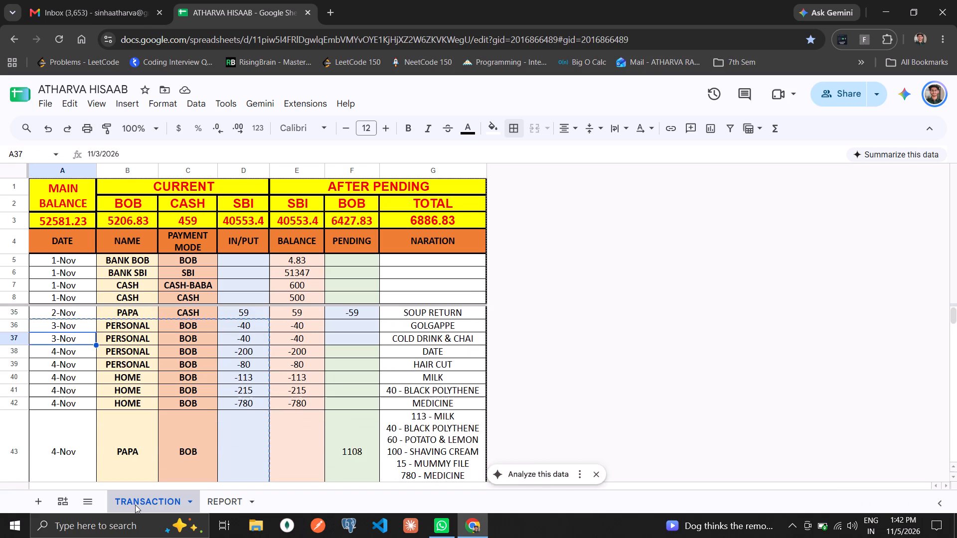
key("ctrl+v")
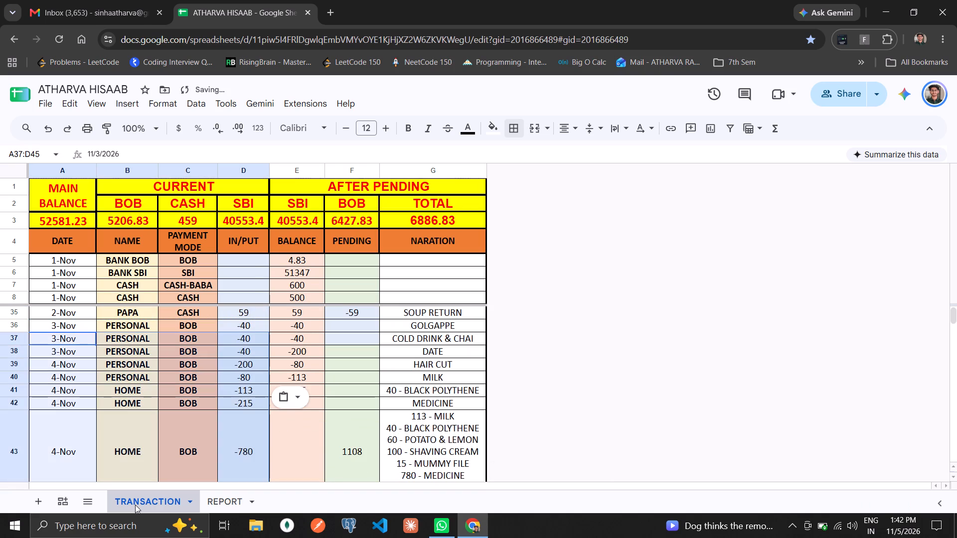
Copy the narrations in G36:G44 and paste them one row lower, starting at G37.
key("Up")
key("Right")
key("Right")
key("Right")
key("Right")
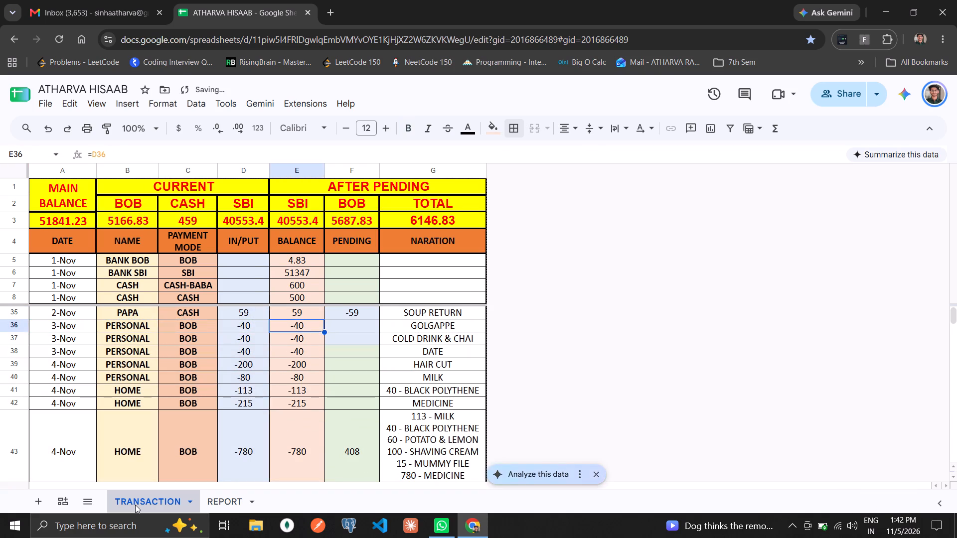
key("Right")
key("Right")
key("ctrl+shift+Down")
key("shift+Down")
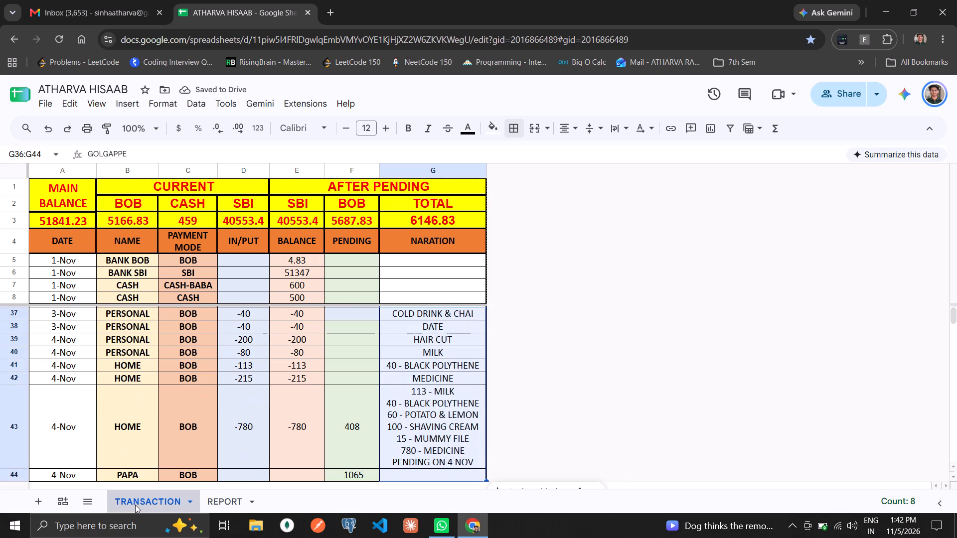
key("ctrl+c")
key("Up")
key("Down")
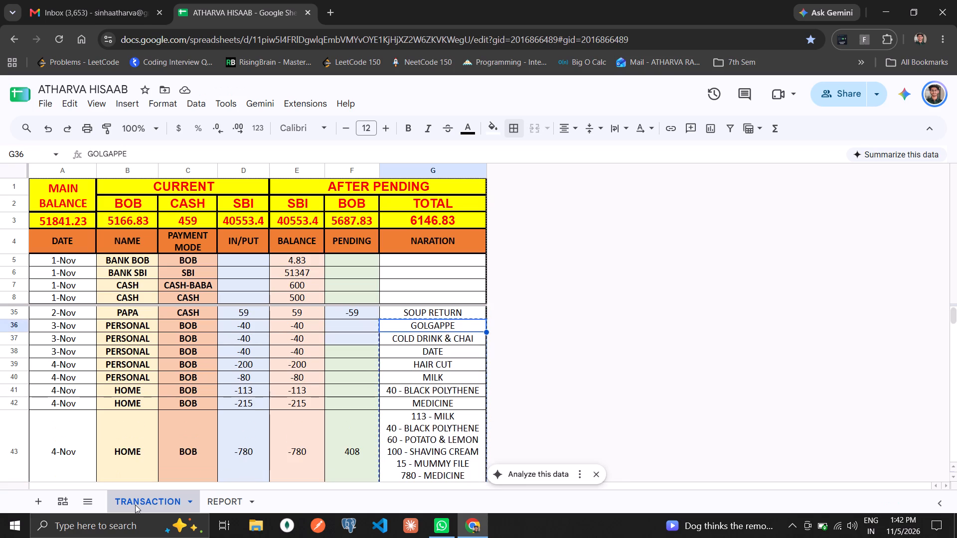
key("Down")
key("ctrl+v")
Clear the duplicate GOLGAPPE narration in cell G36.
key("Up")
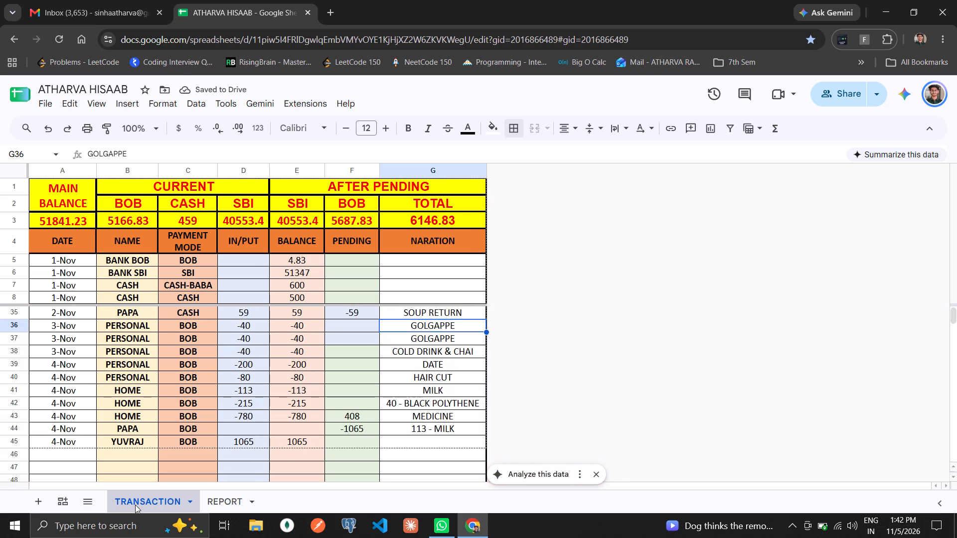
key("Delete")
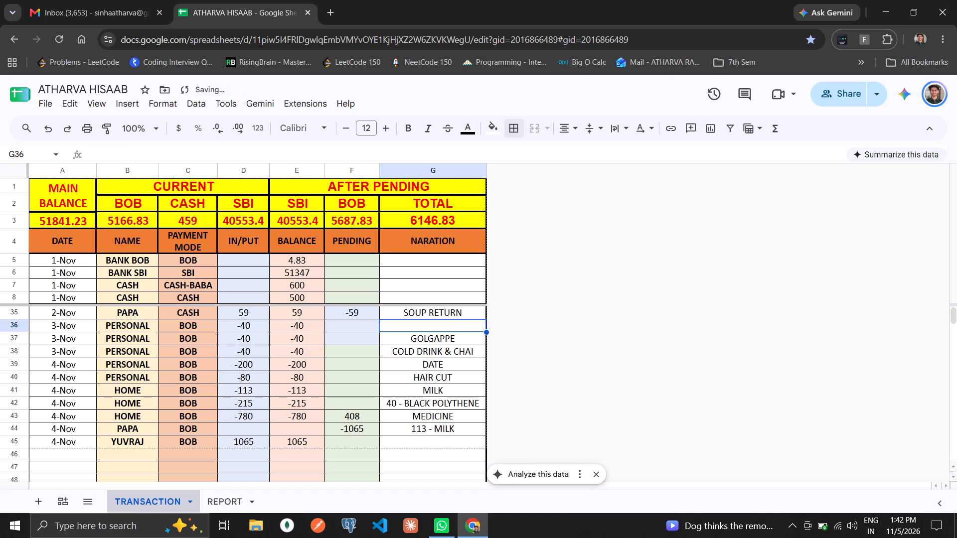
Change the PENDING formula in F43 to =-SUM(D41:D43) so it covers the shifted HOME entries.
key("Down")
key("Down")
key("Down")
key("Up")
key("Up")
key("Up")
key("Left")
key("Left")
key("Left")
key("Left")
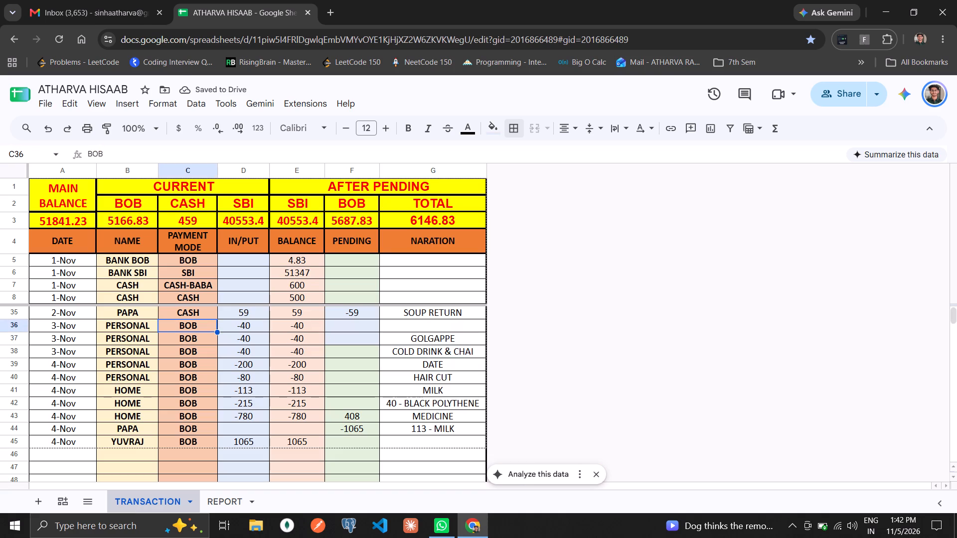
key("Left")
key("Left")
key("Left")
key("Down")
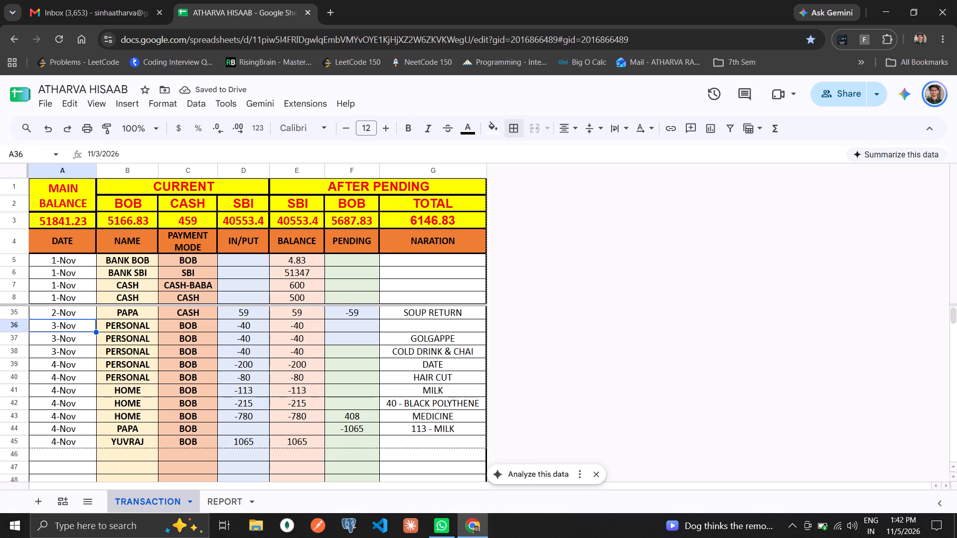
key("Down")
key("Down")
key("Down")
key("Down")
key("Down")
key("Down")
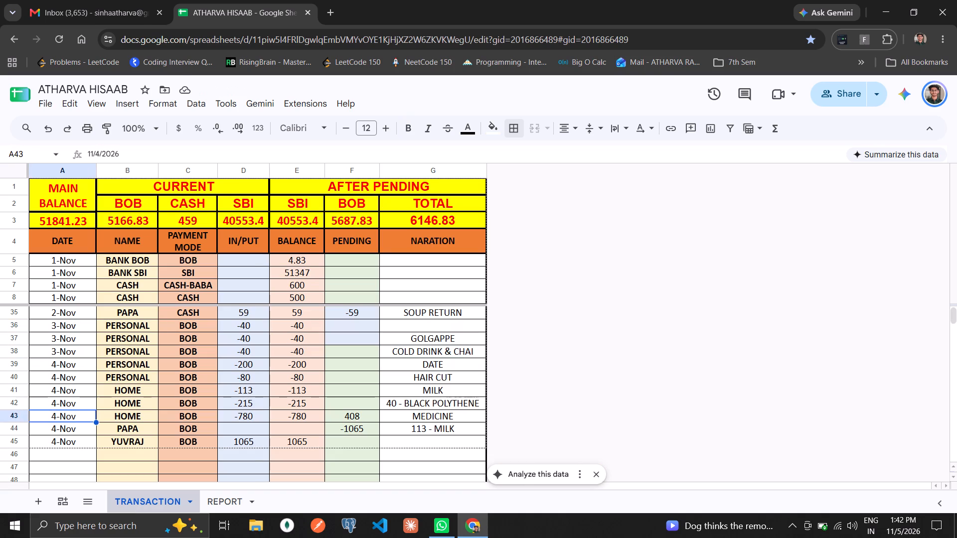
key("ctrl+Right")
key("ctrl+Right")
key("Left")
key("Down")
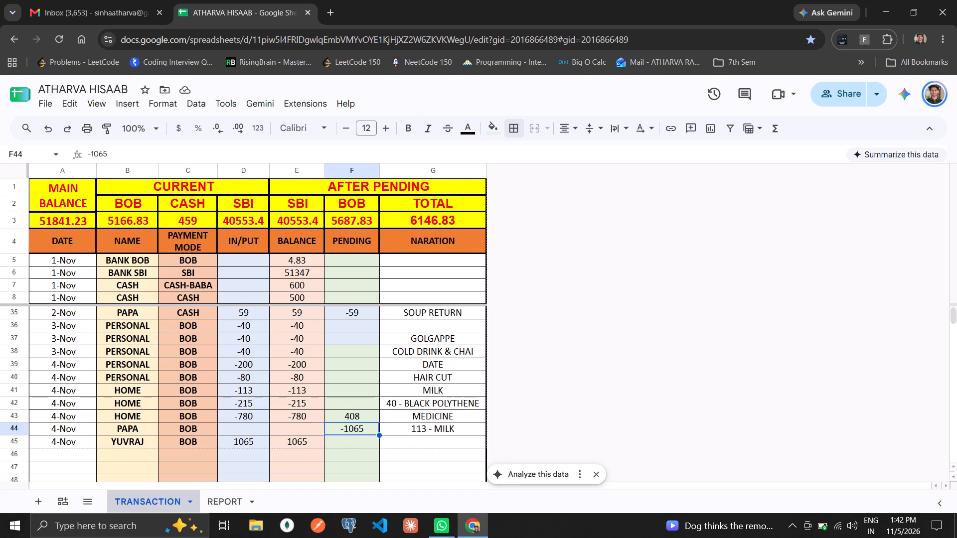
key("Up")
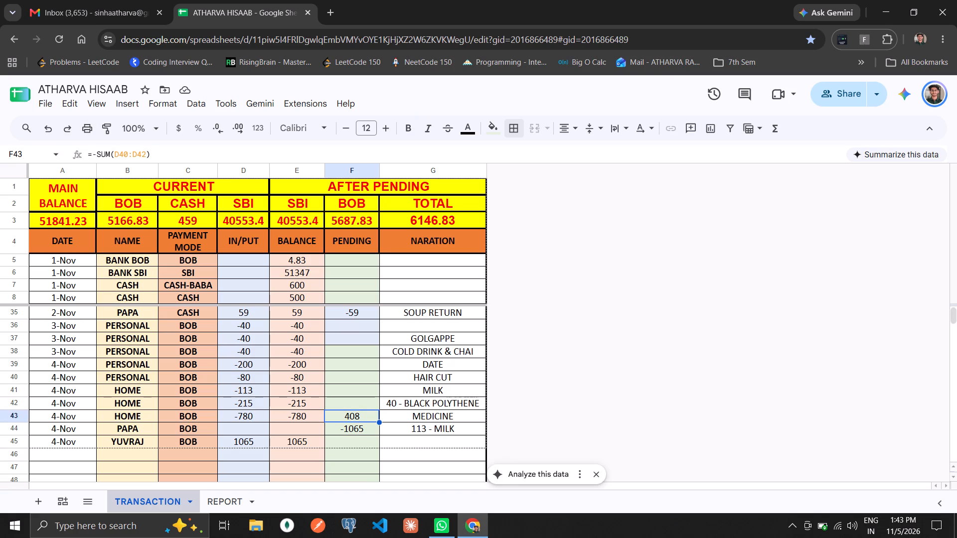
key("F2")
key("Left")
key("Left")
key("Left")
key("Left")
key("Left")
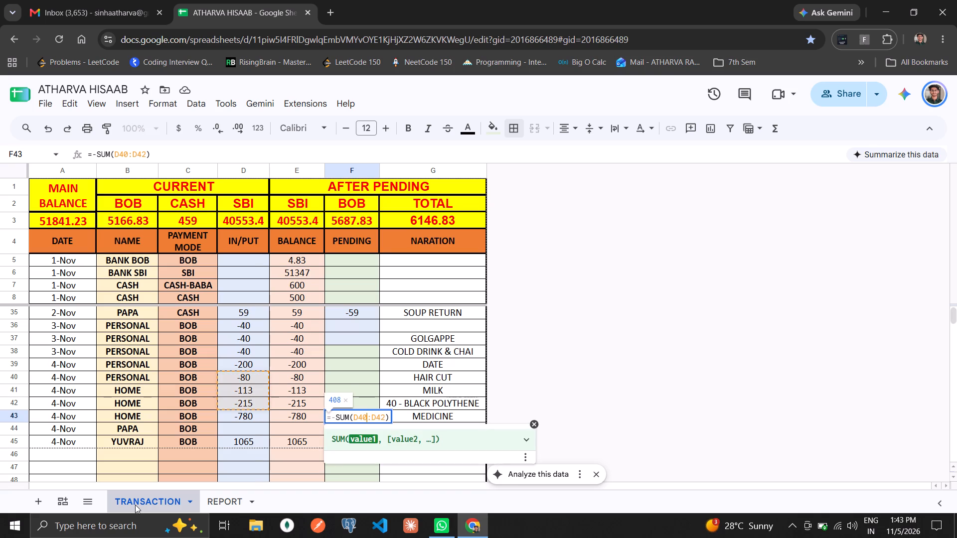
key("shift+Left")
key("1")
key("Right")
key("Right")
key("Right")
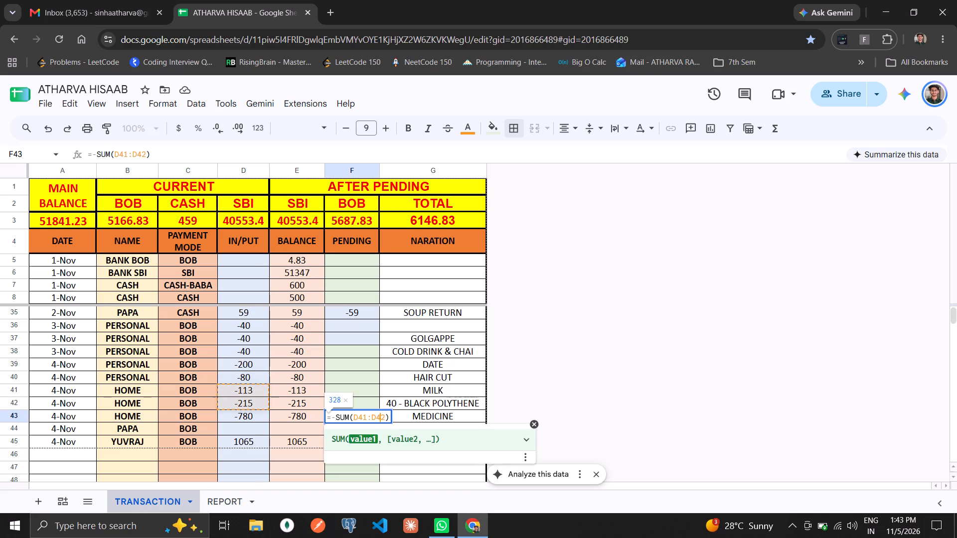
key("Right")
key("shift+Left")
key("3")
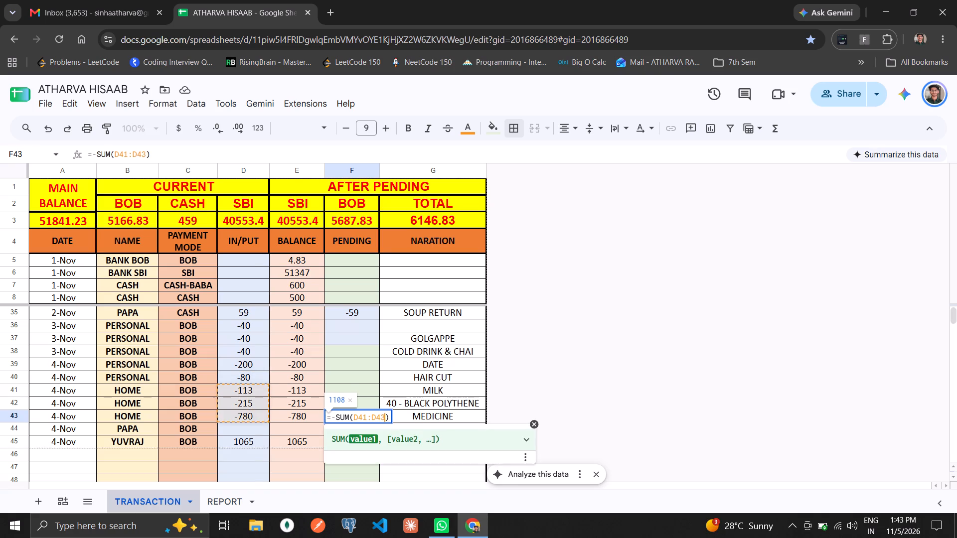
key("Return")
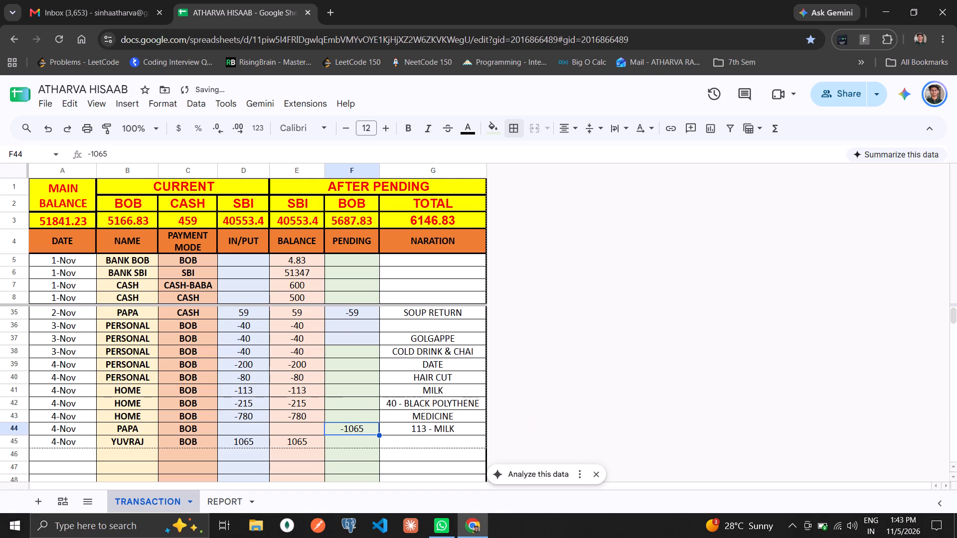
Enter -1065 as the PENDING amount for the YUVRAJ entry in F45.
key("Down")
type("-0")
key("BackSpace")
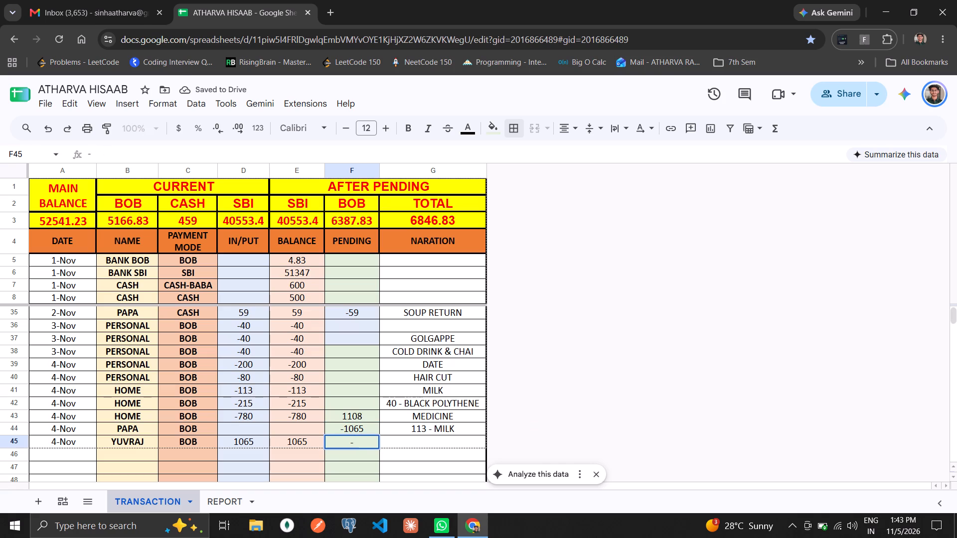
type("1065")
key("Up")
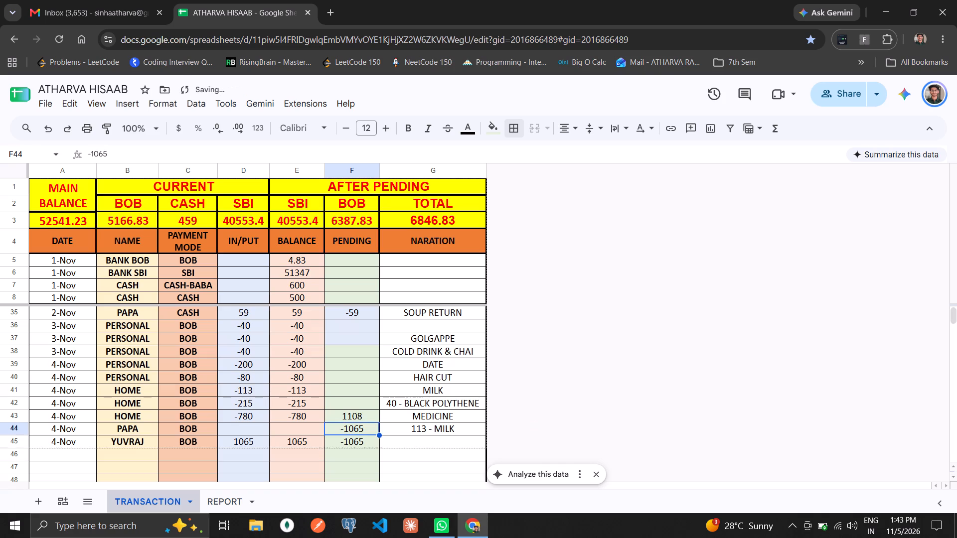
Move the =-SUM(D41:D43) formula from F43 to the PAPA entry in F44, replacing its PENDING value.
key("Up")
key("F2")
key("ctrl+a")
key("ctrl+x")
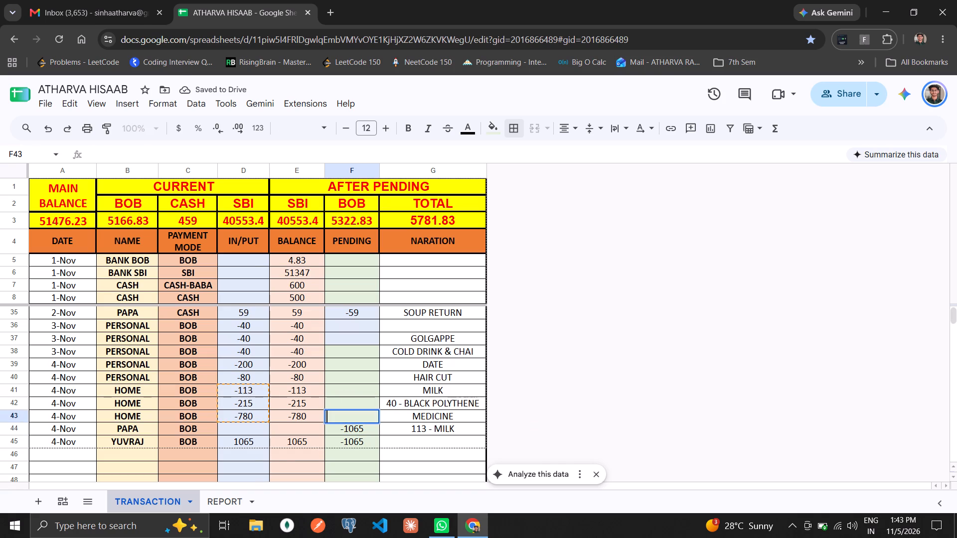
key("Return")
key("F2")
key("ctrl+a")
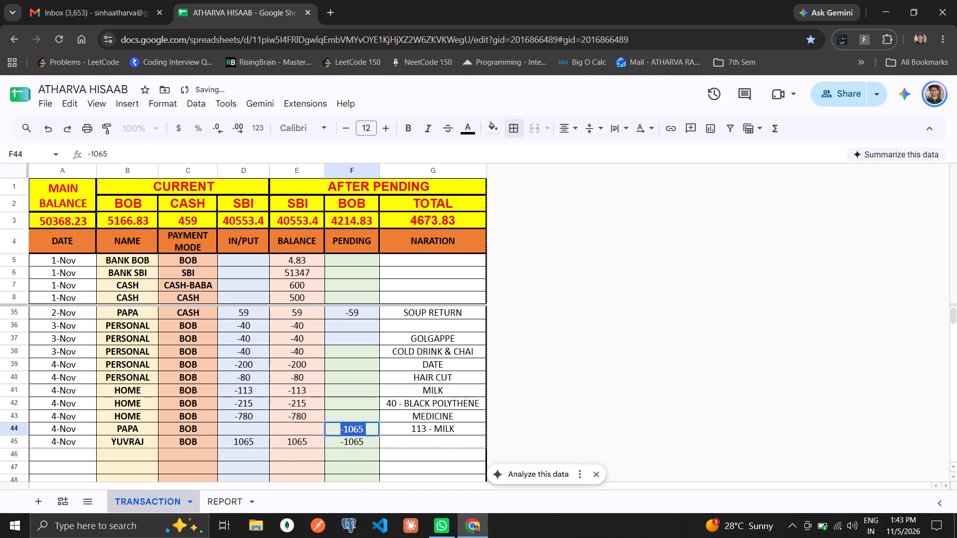
key("ctrl+v")
key("Return")
key("Up")
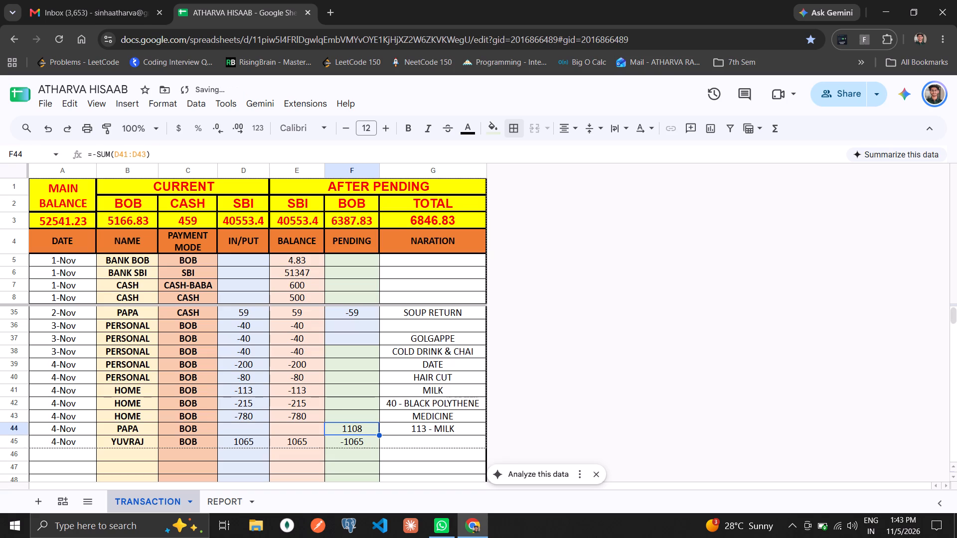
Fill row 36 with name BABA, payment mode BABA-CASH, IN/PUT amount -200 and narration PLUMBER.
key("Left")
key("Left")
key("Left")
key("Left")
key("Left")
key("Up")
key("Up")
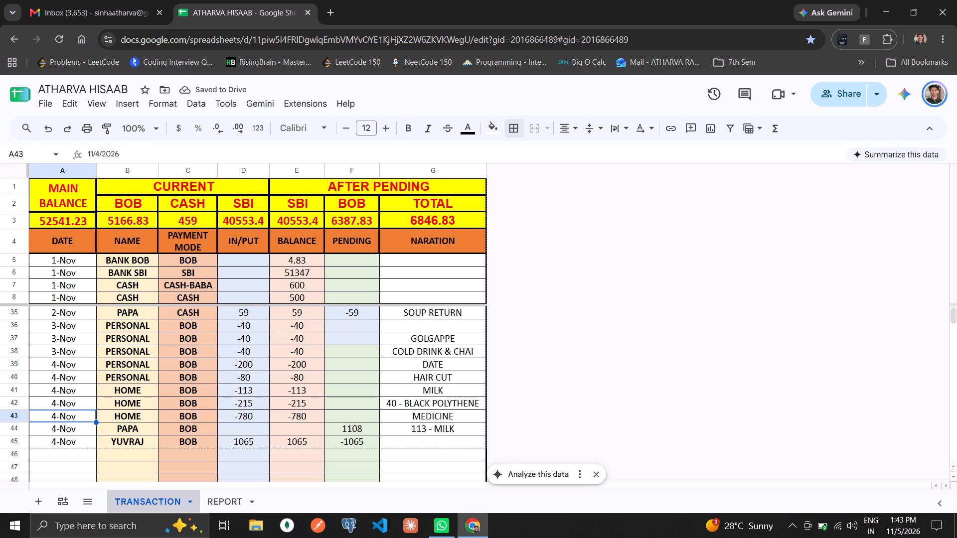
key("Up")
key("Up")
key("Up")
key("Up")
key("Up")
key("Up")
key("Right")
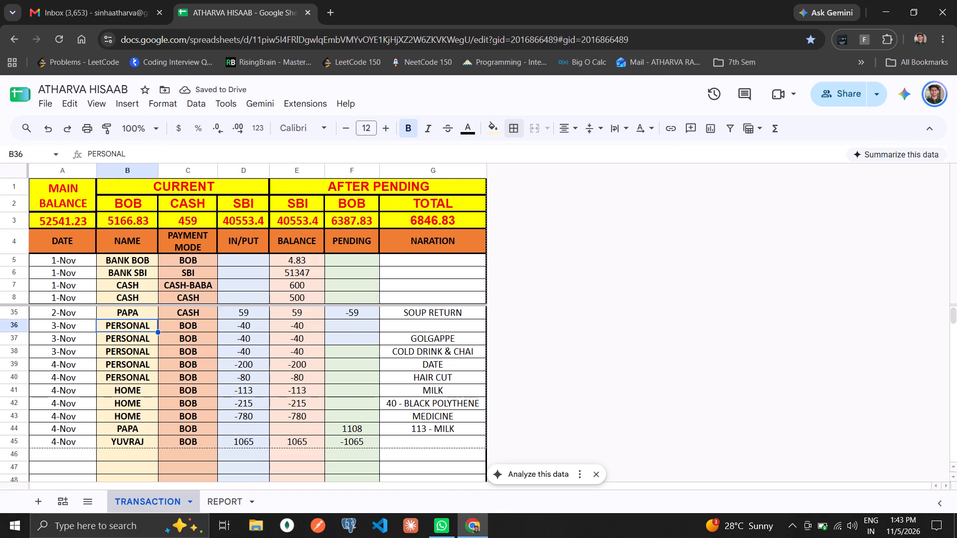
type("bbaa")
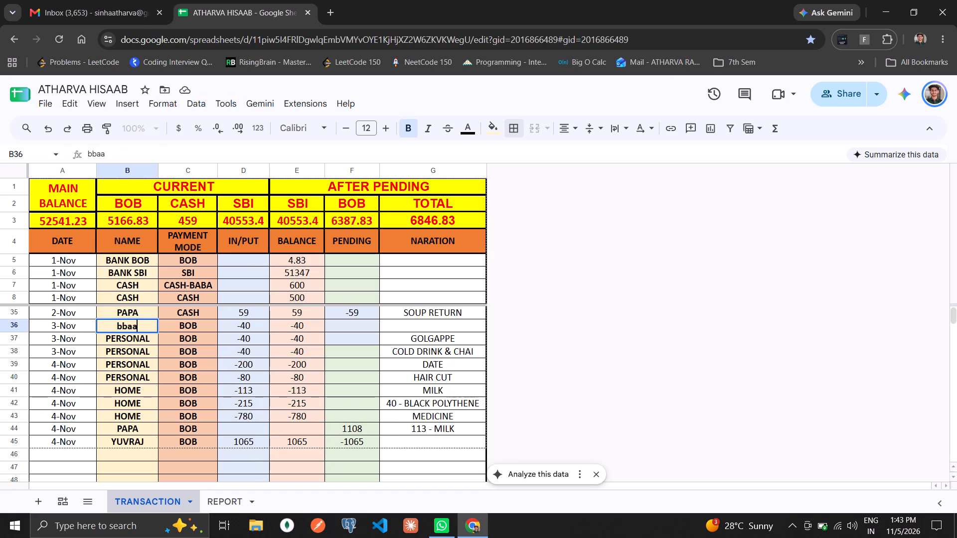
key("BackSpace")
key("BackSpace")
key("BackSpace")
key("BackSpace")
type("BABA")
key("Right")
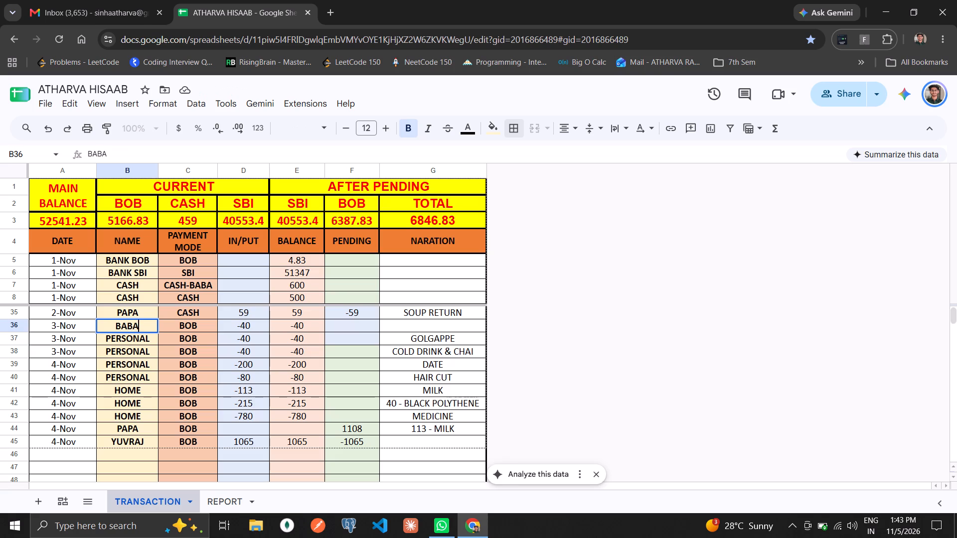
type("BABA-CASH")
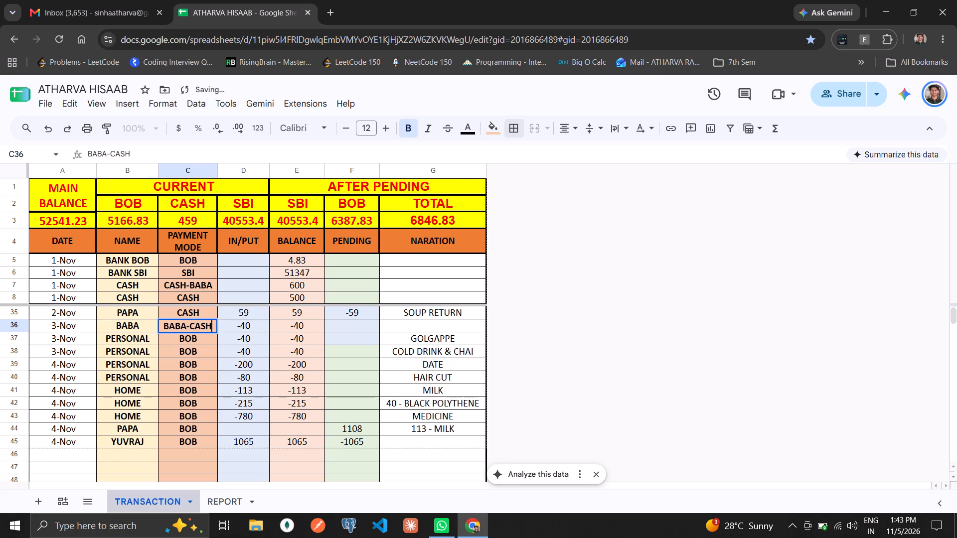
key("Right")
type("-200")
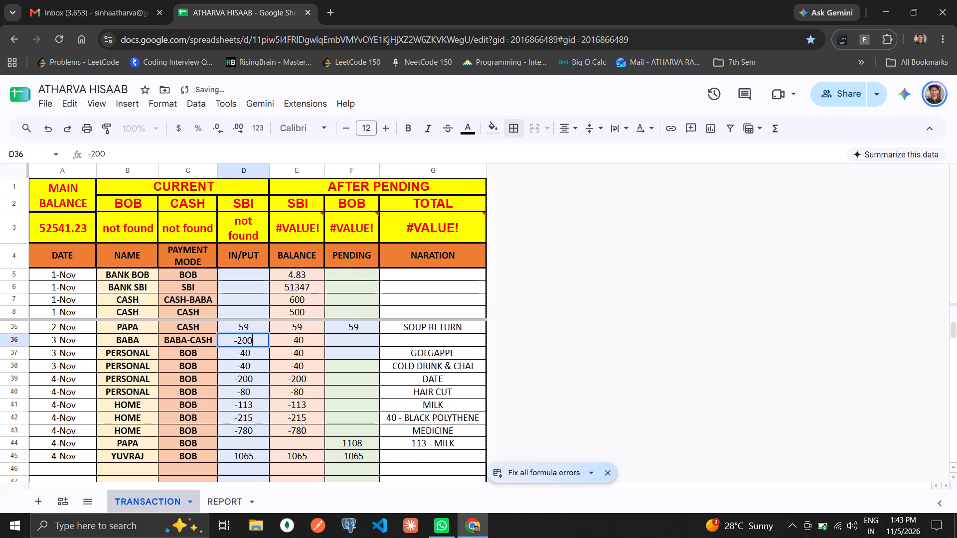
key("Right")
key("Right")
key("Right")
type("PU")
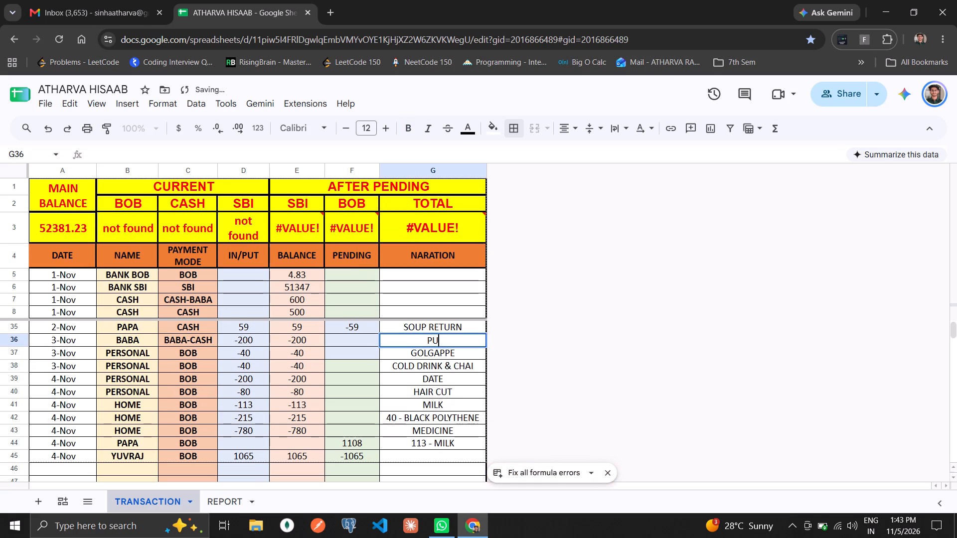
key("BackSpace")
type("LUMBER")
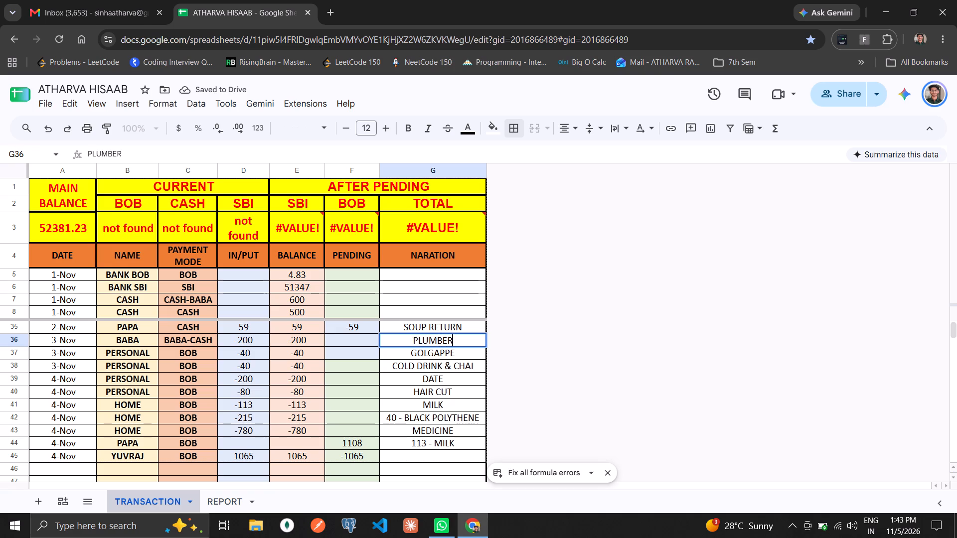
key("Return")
Check the pending summary on the REPORT sheet and return to the TRANSACTION sheet.
key("Down")
key("Down")
key("Down")
key("Down")
key("Down")
key("Down")
key("Down")
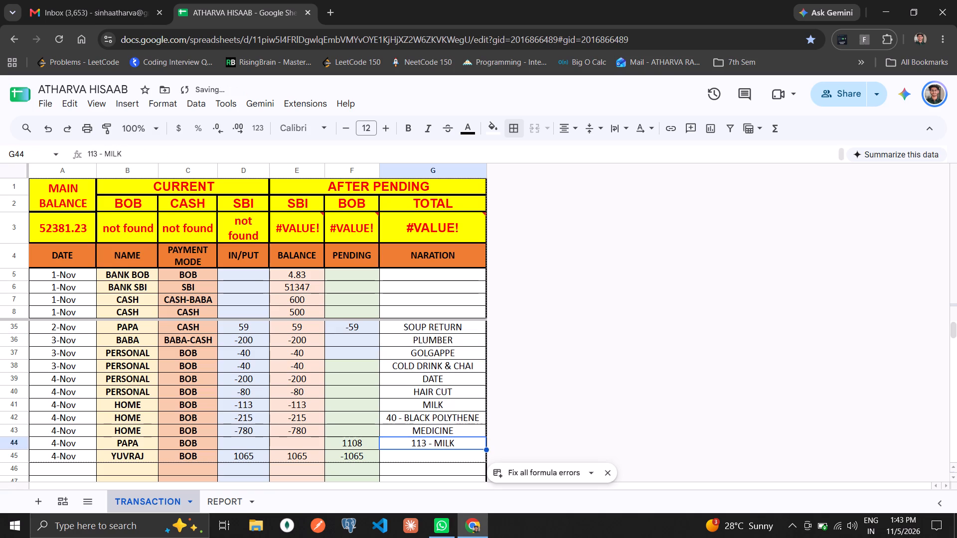
key("Down")
key("Down")
key("ctrl+Left")
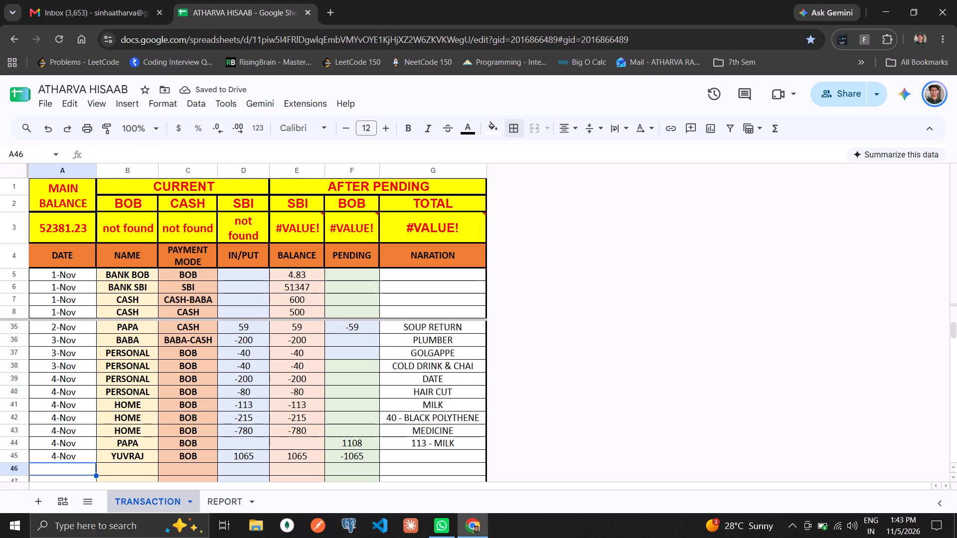
left_click(210, 499)
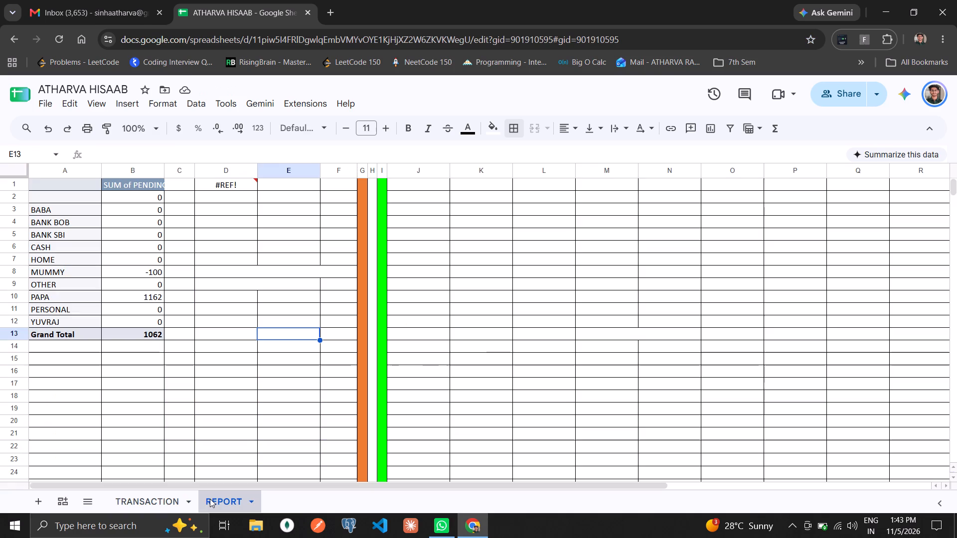
left_click(175, 497)
Examine the TRANSACTION entries between rows 27 and 46, including how earlier BABA payment modes are written.
left_click(282, 400)
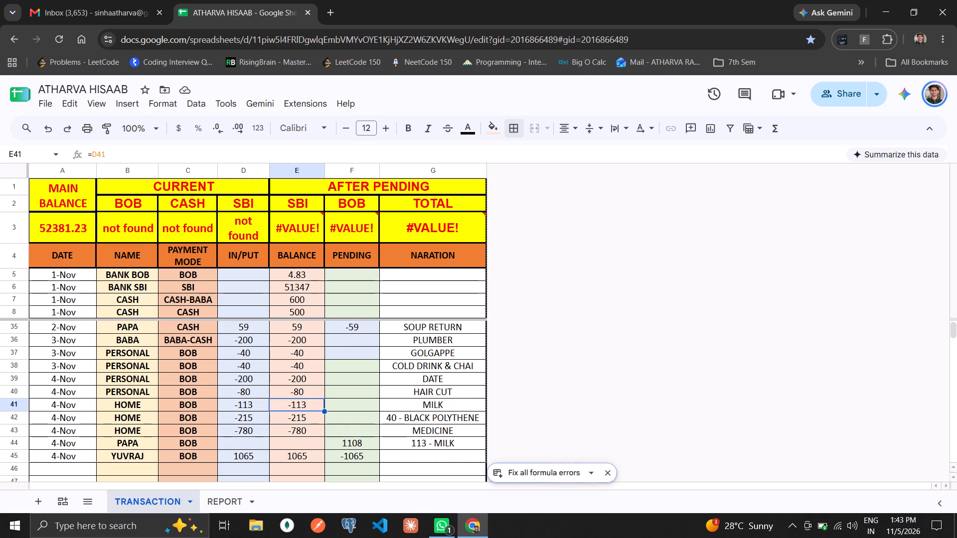
key("Up")
key("Up")
key("Up")
key("Up")
key("Up")
key("Up")
key("Up")
key("Up")
key("Up")
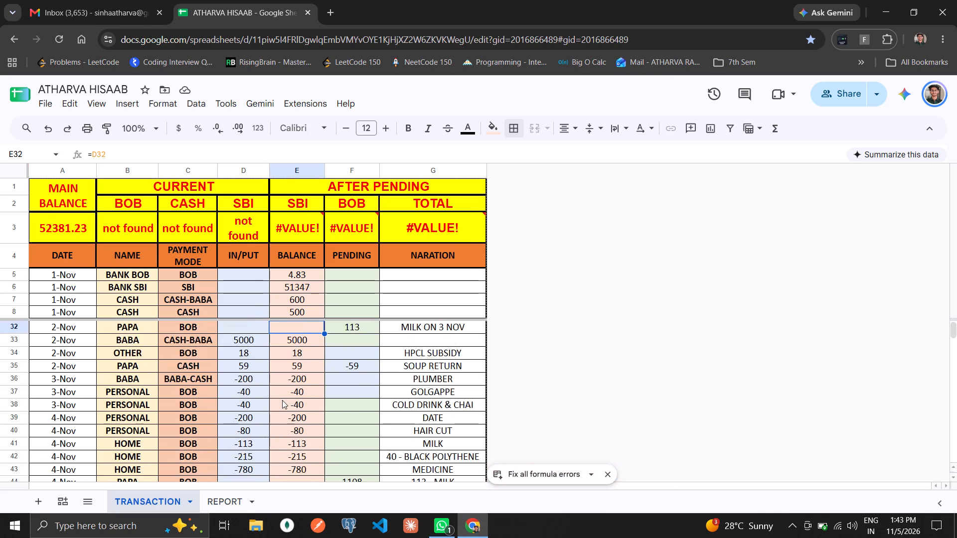
key("Up")
key("Up")
key("Up")
key("Up")
key("Up")
key("Down")
key("Down")
key("Down")
key("Down")
key("Down")
key("Down")
key("Down")
key("Down")
key("Down")
key("Down")
key("Down")
key("Down")
key("Down")
key("Down")
key("Down")
key("Down")
key("Down")
key("Down")
key("Down")
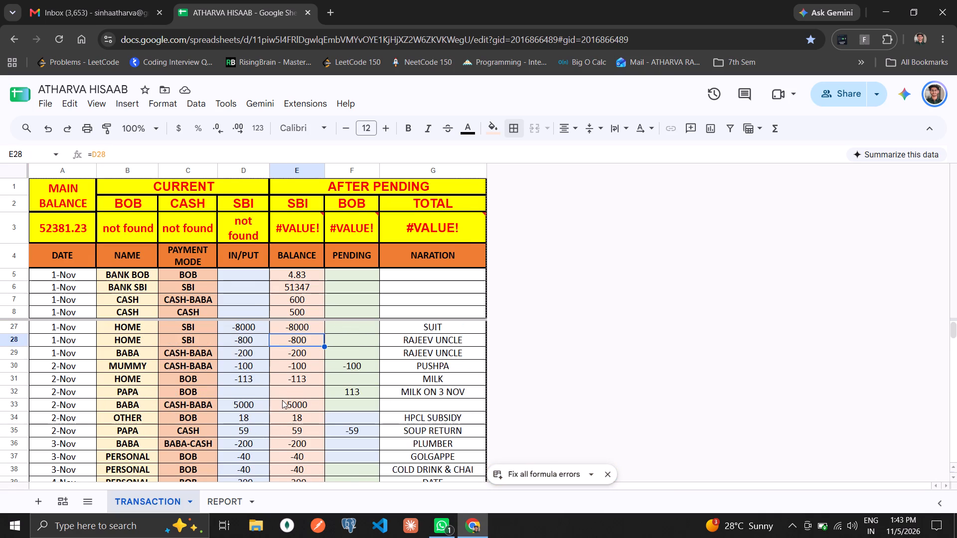
key("Down")
key("Down")
key("Up")
key("Up")
key("Up")
key("Up")
key("Up")
key("Up")
key("Up")
key("Up")
key("Up")
key("Up")
key("Up")
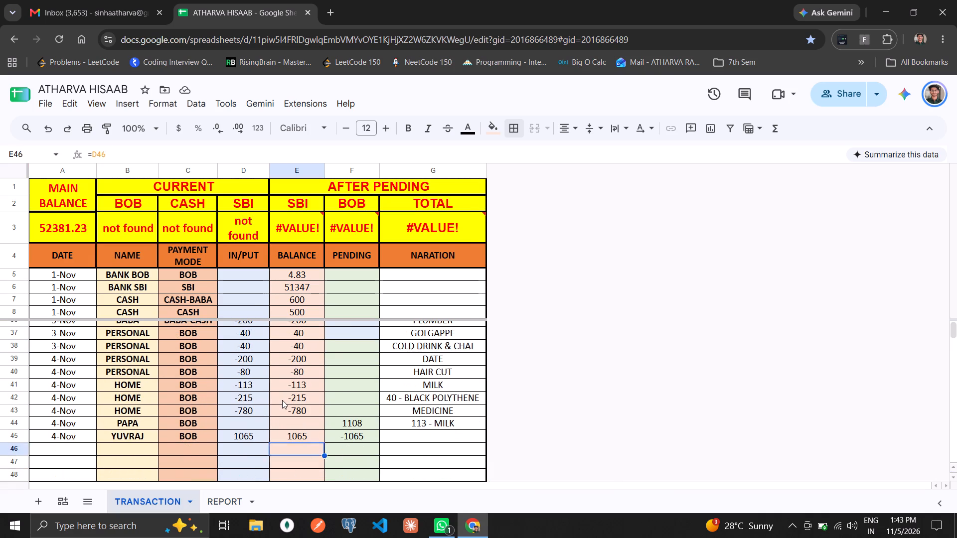
key("Up")
key("Up")
key("Up")
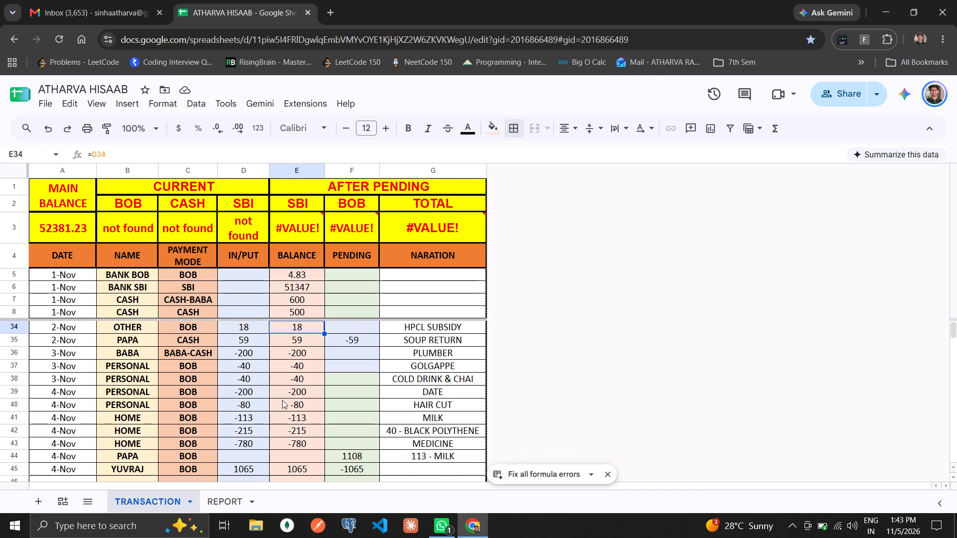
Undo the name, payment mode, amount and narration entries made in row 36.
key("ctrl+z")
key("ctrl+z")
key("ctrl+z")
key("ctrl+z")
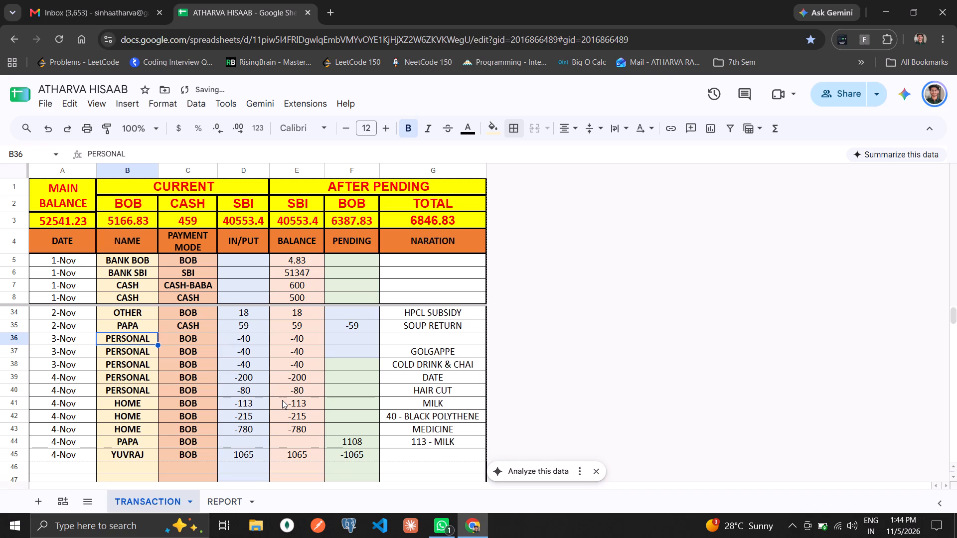
Enter the name BABA and payment mode CASH-BABA in row 36 of the TRANSACTION sheet.
type("BABA")
key("Right")
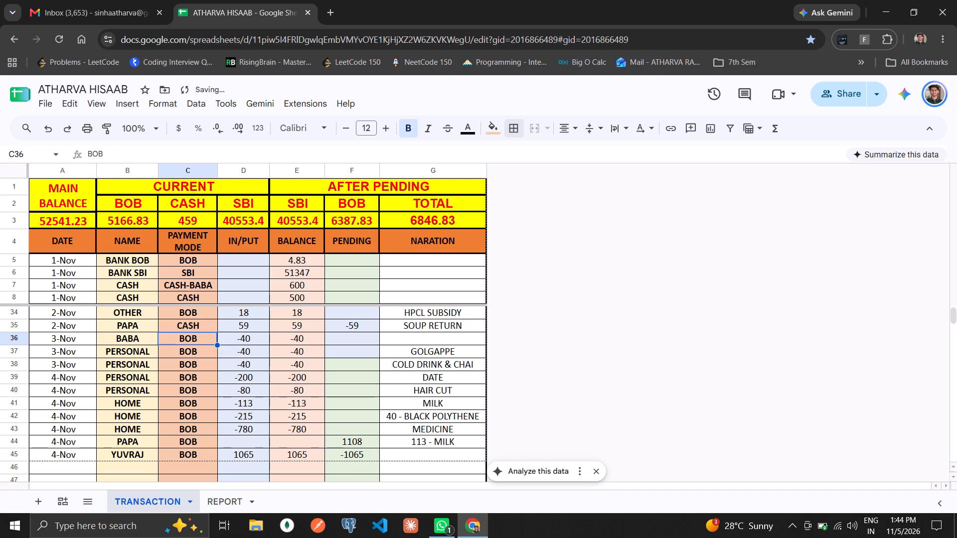
type("BABA-")
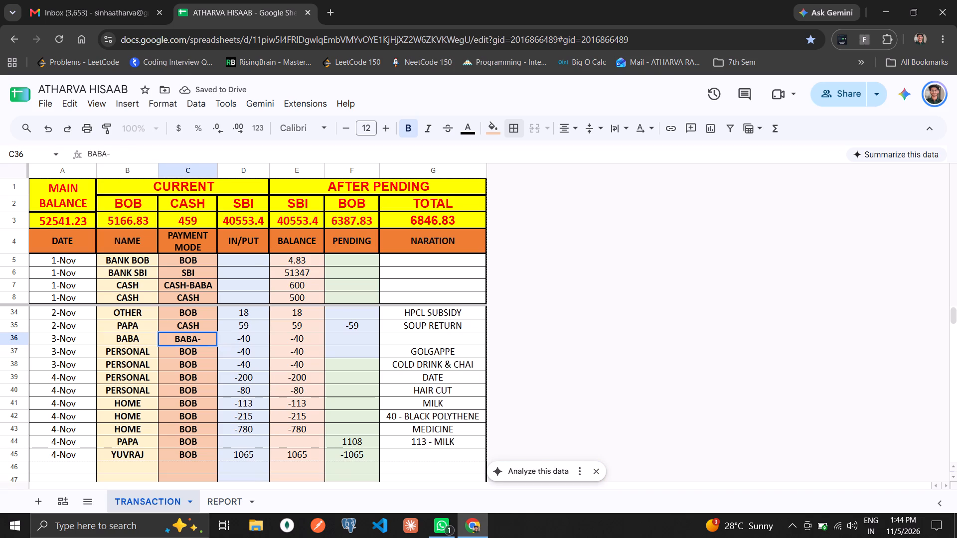
key("BackSpace")
key("BackSpace")
key("BackSpace")
key("BackSpace")
key("BackSpace")
type("CASH")
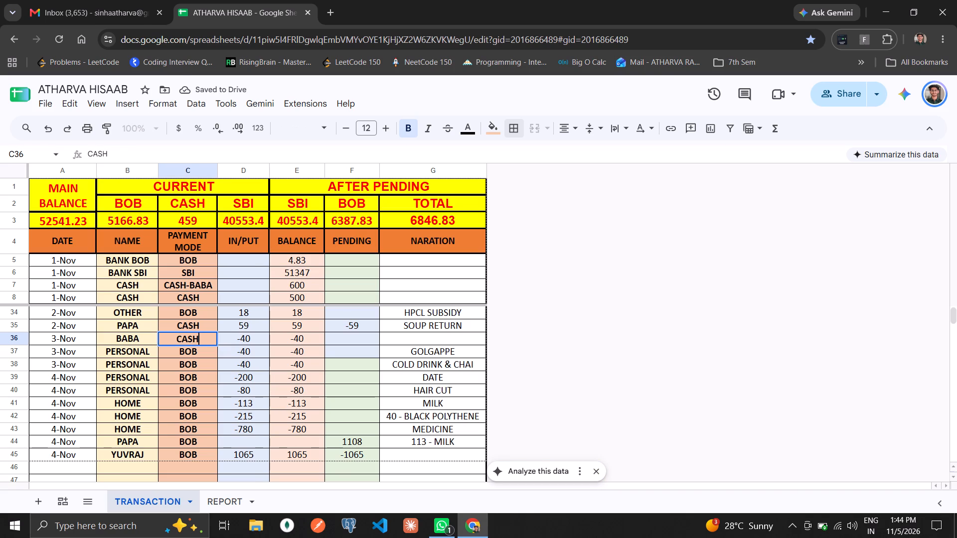
type("-B")
key("Return")
key("Up")
Enter the IN/PUT amount -200 and the narration PLUMBER in row 36 and save.
key("Right")
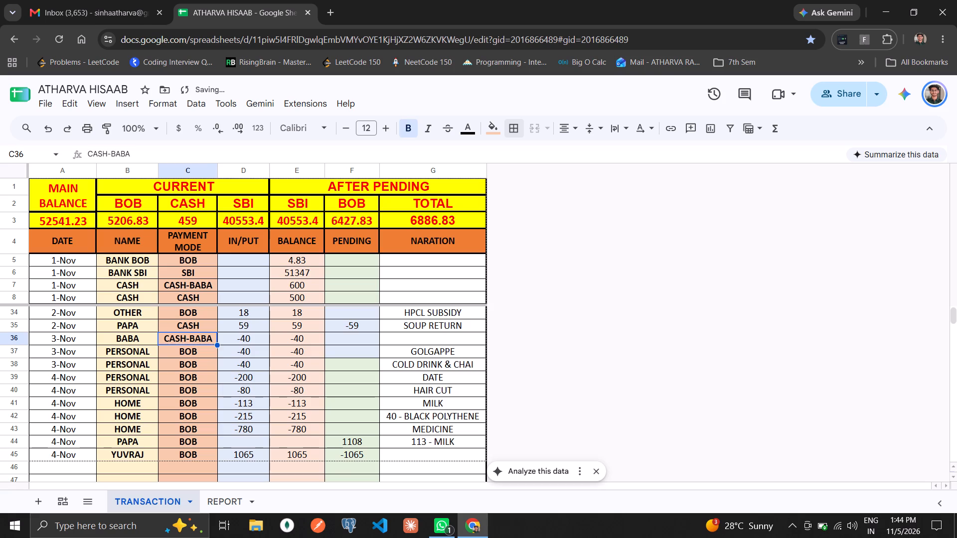
type("-200")
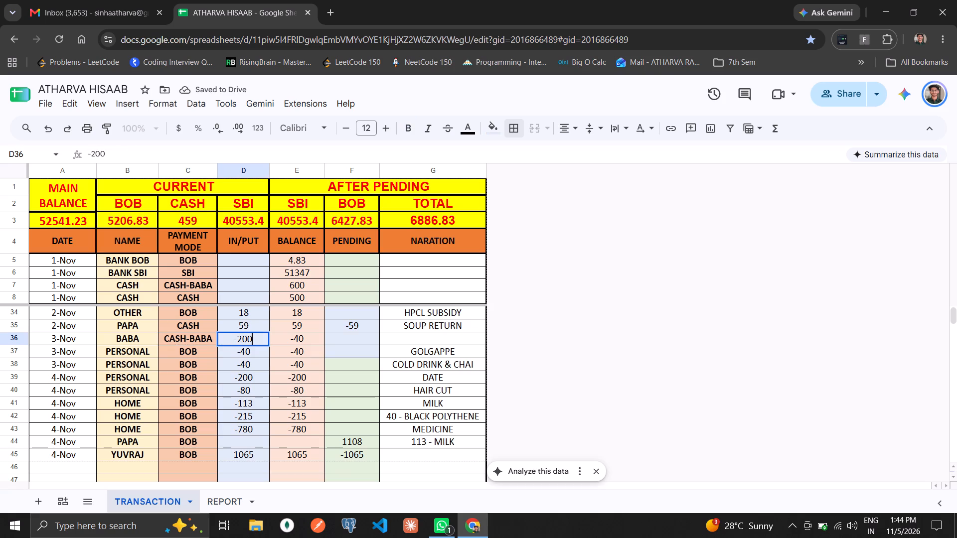
key("Right")
key("Right")
key("Right")
type("PLU")
type("MBER")
key("Return")
key("ctrl+s")
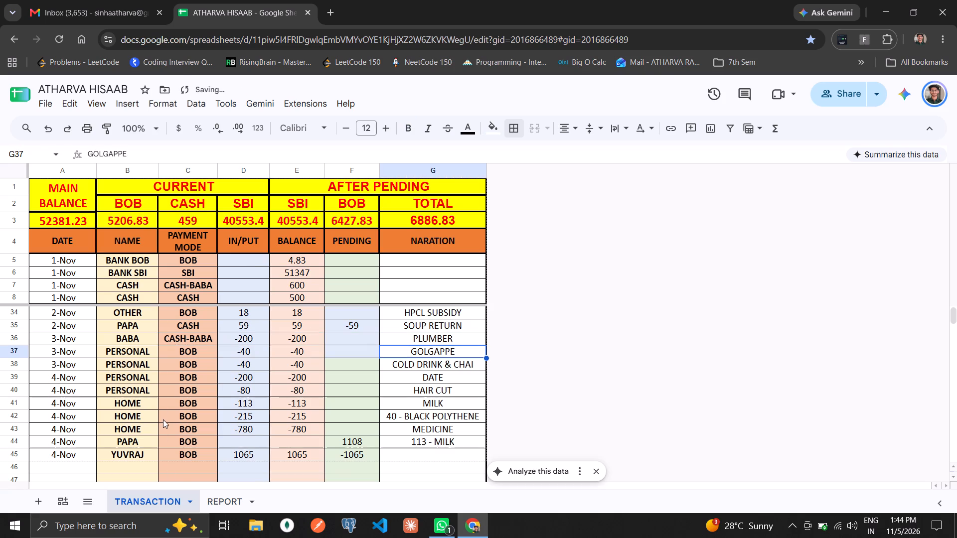
Check the pending and balance summaries on the REPORT sheet and return to the TRANSACTION sheet.
left_click(216, 505)
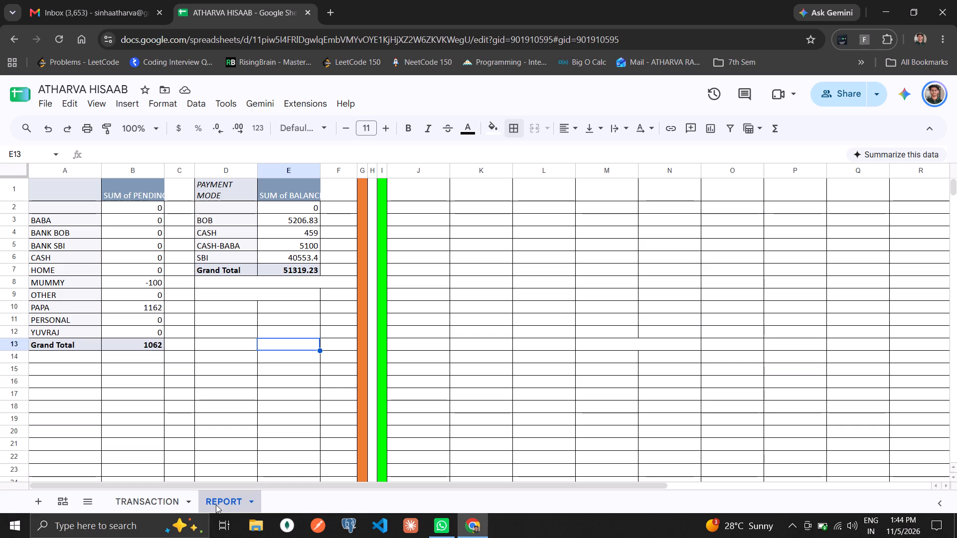
left_click(161, 498)
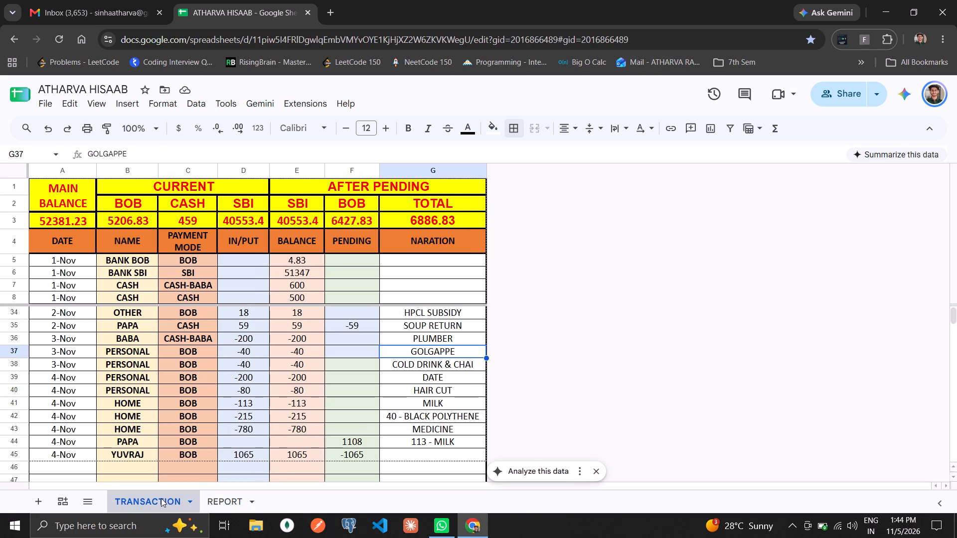
Start a new entry in row 46 with date 5-Nov, name PAPA and payment mode BOB.
key("Down")
key("Down")
key("Down")
key("Down")
key("Down")
key("Down")
key("Down")
key("Down")
key("Down")
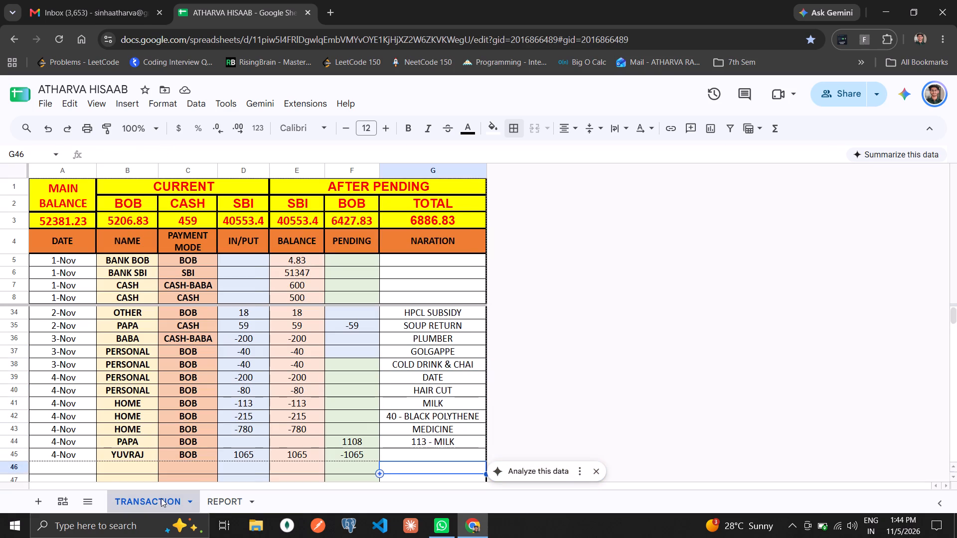
key("Left")
key("ctrl+Left")
key("ctrl+Left")
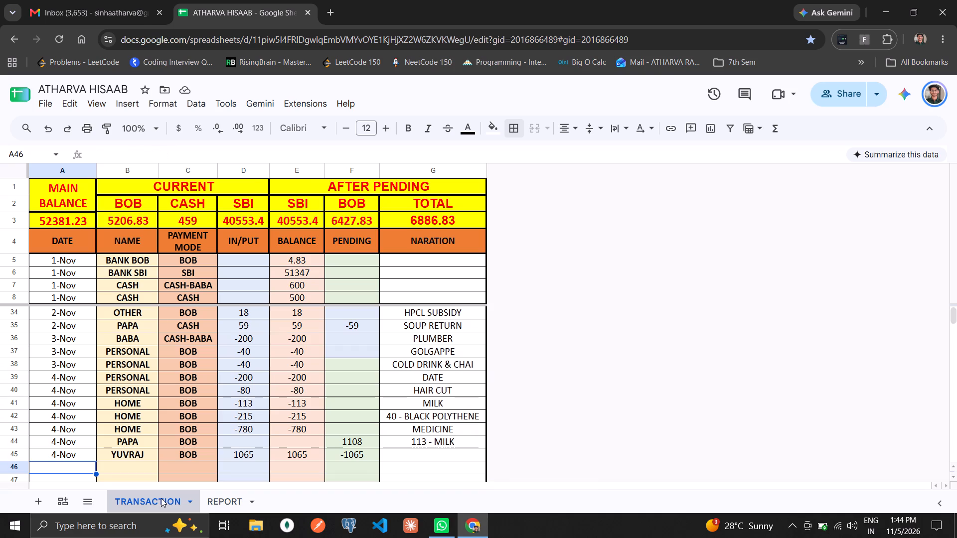
type("5-")
type("No")
key("shift+v")
key("Right")
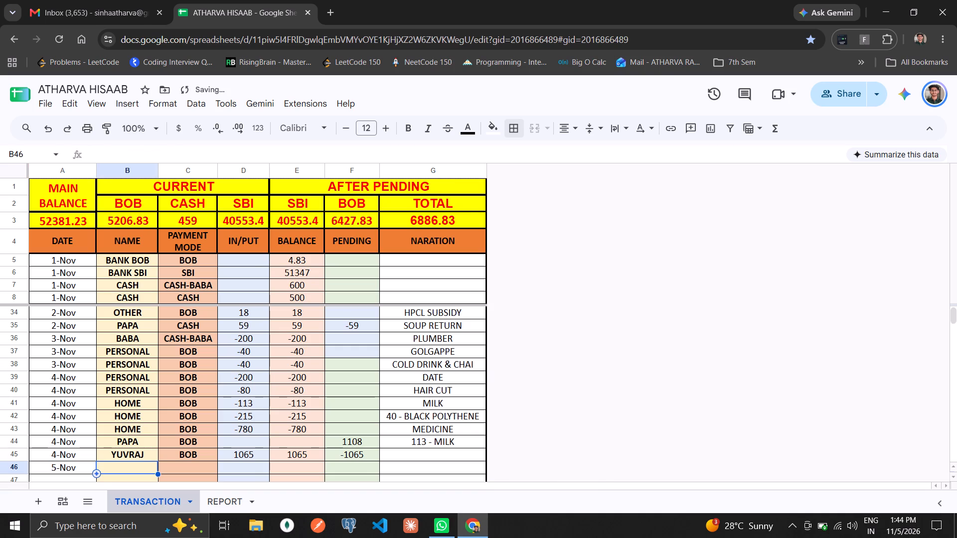
type("PAPA")
key("Down")
key("Right")
key("Up")
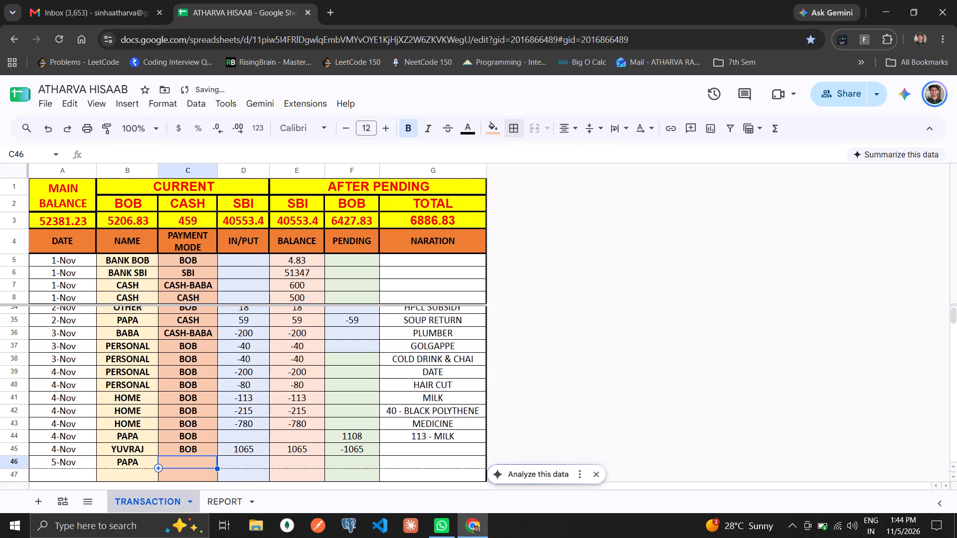
type("BOB")
Enter the IN/PUT amount 1280 and the PENDING amount -1162 in row 46.
key("Right")
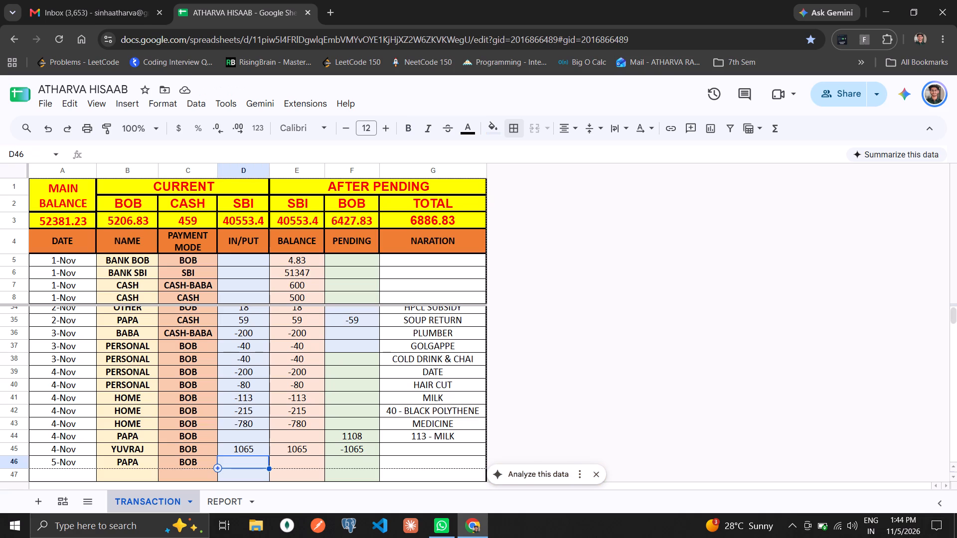
type("1280")
key("Right")
key("Right")
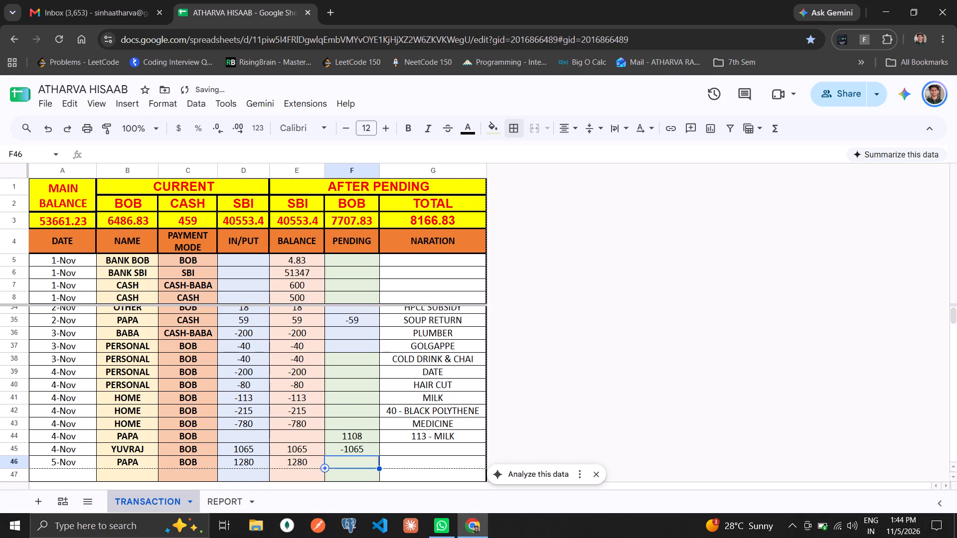
key("minus")
type("1162")
key("Return")
key("Up")
key("Right")
key("Down")
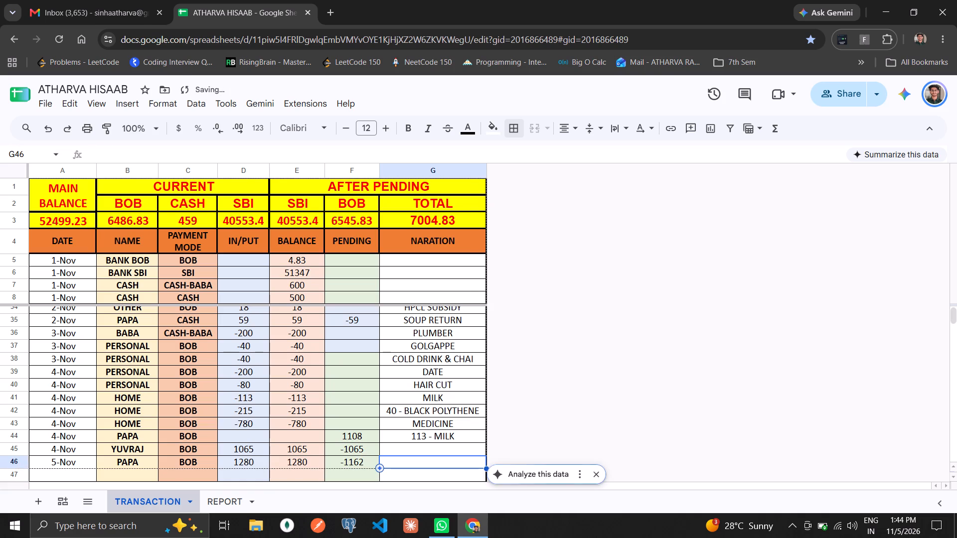
Check the pending summary on the REPORT sheet and return to the TRANSACTION sheet.
key("Left")
key("Left")
key("Left")
key("Left")
key("Left")
key("Left")
key("Left")
key("Left")
key("Left")
key("Left")
key("Left")
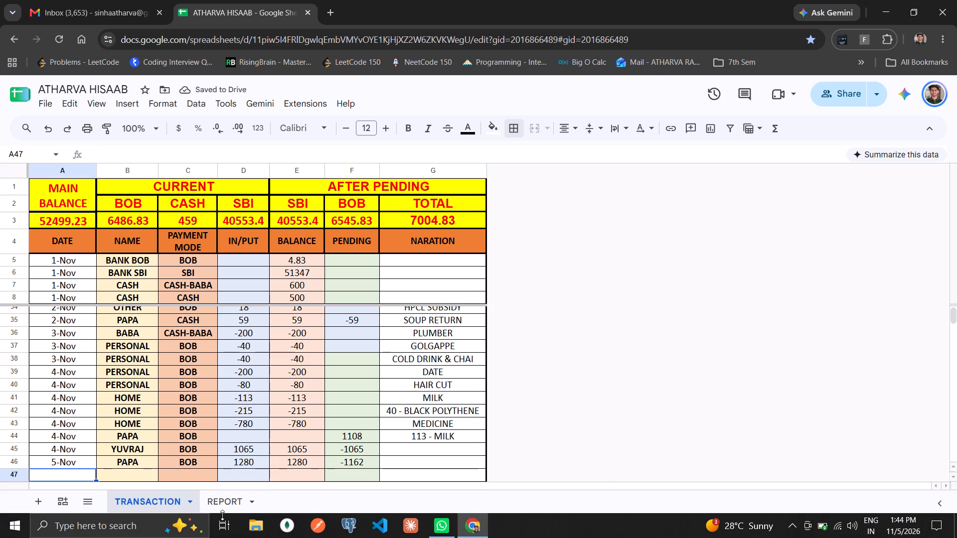
left_click(222, 504)
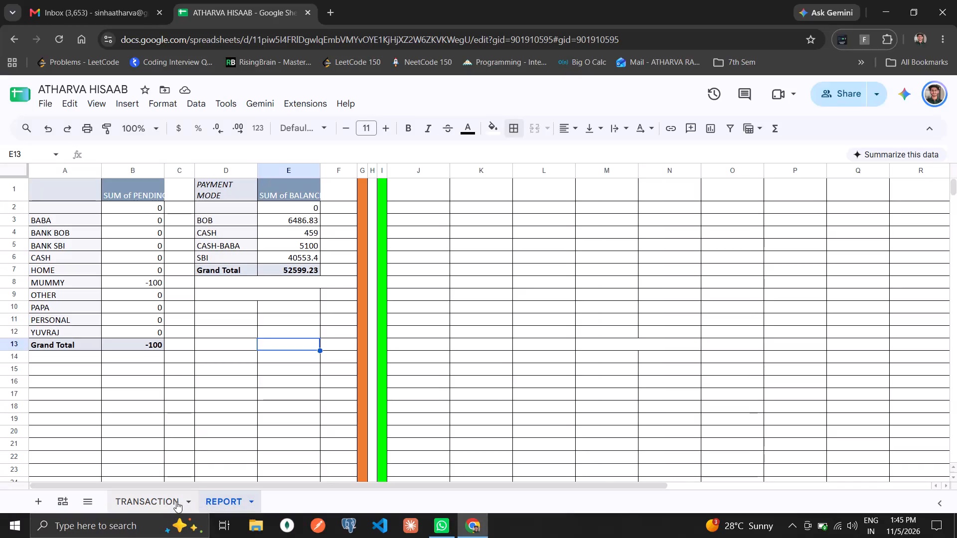
left_click(163, 497)
Set the IN/PUT amount of the 5-Nov PAPA entry in row 46 to 1162.
left_click(292, 456)
key("Down")
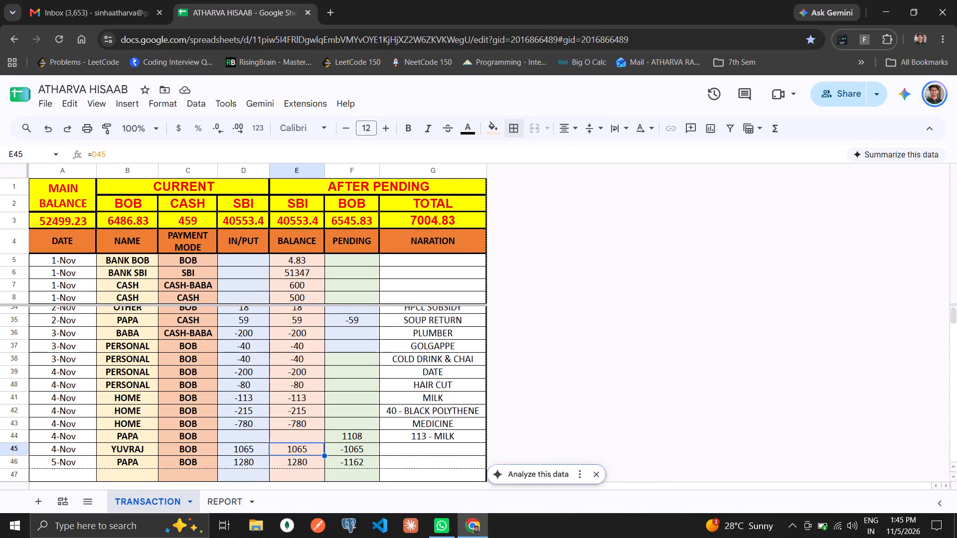
key("Down")
key("Down")
key("Down")
key("Down")
key("Up")
key("Up")
key("Up")
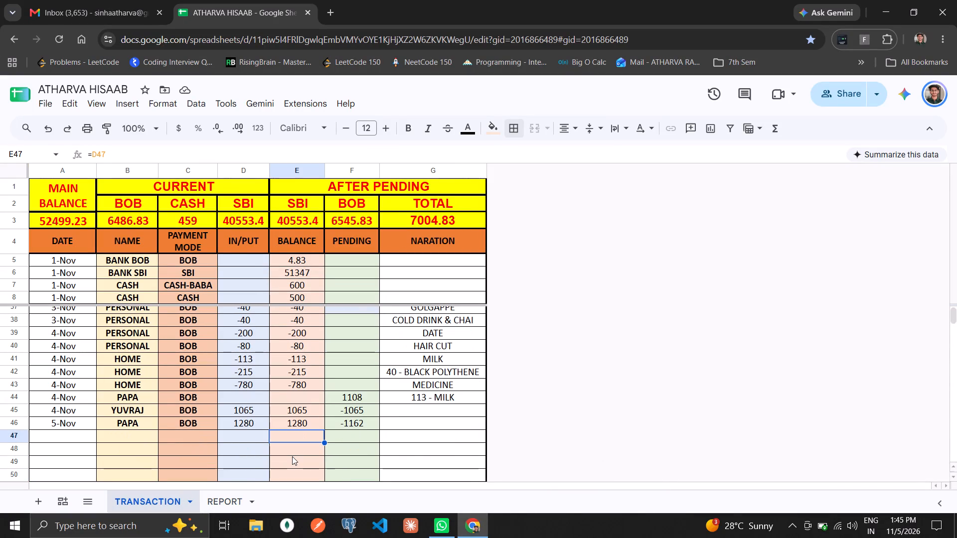
key("Left")
key("Up")
type("1162")
key("Return")
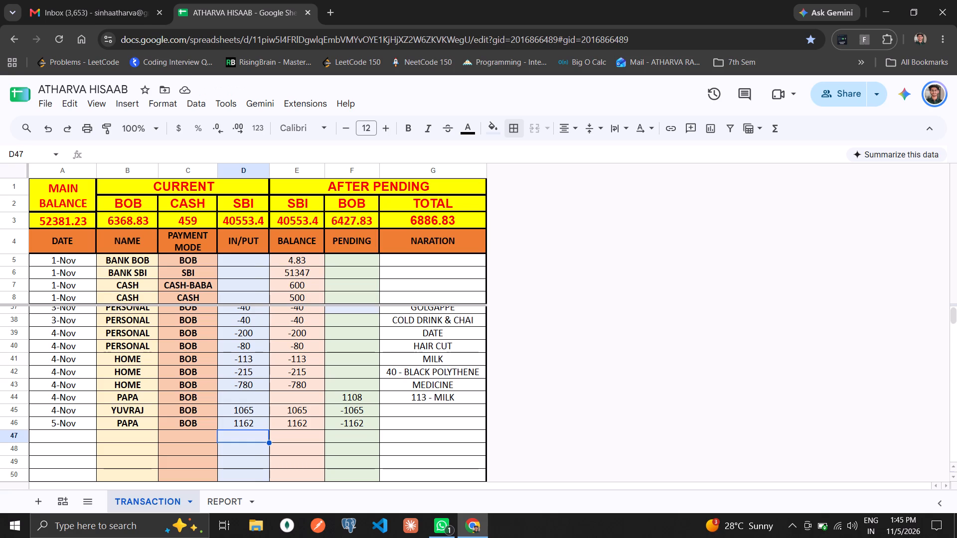
Enter the IN/PUT amount 118 and the PENDING amount -118 in row 47.
key("Down")
key("Up")
type("118")
key("Right")
key("Right")
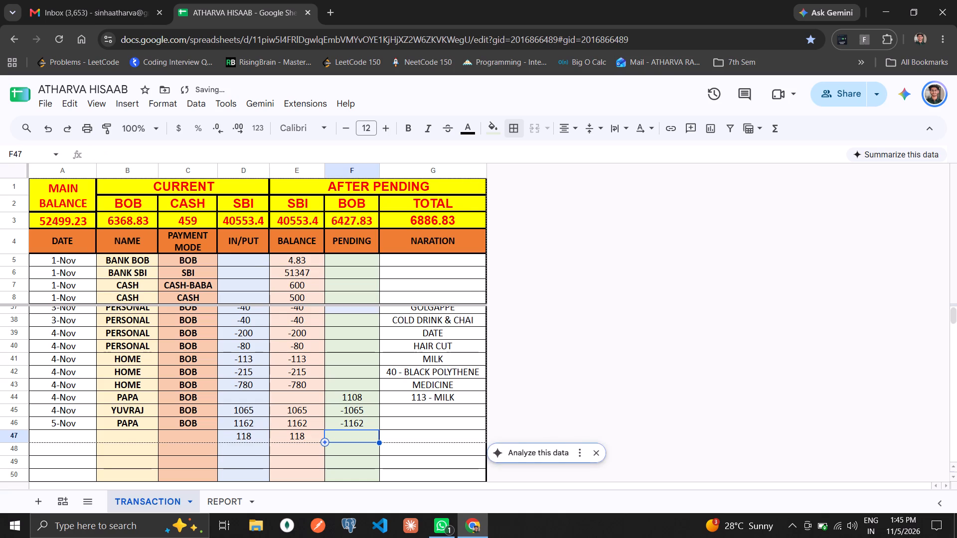
type("-118")
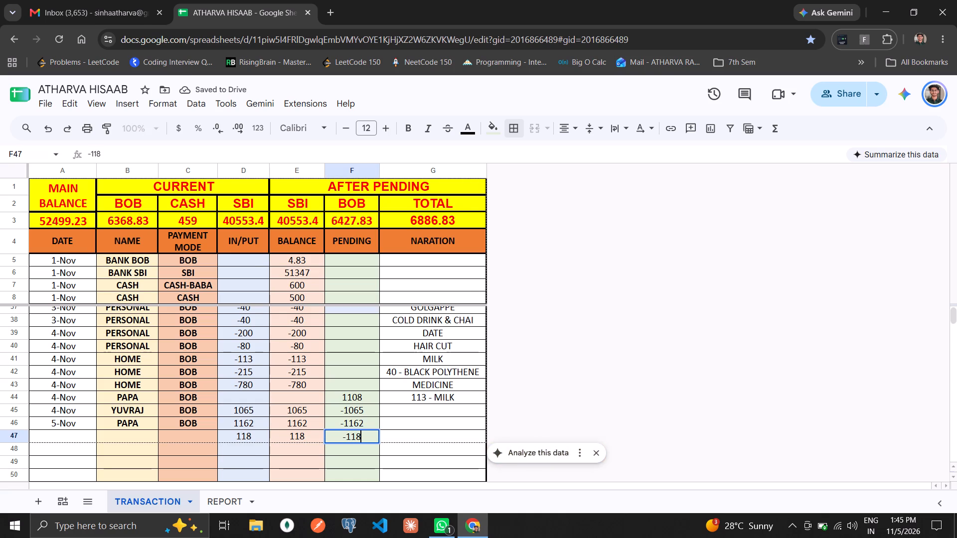
Fill the date, name and payment mode of row 46 down into row 47.
key("Left")
key("Left")
key("Left")
key("Left")
key("Left")
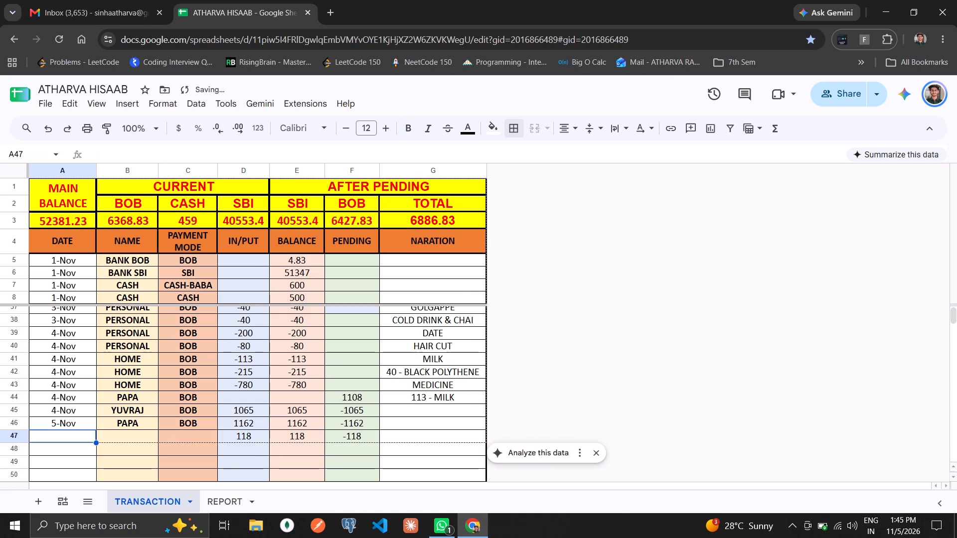
key("ctrl+d")
key("Right")
key("ctrl+d")
key("Right")
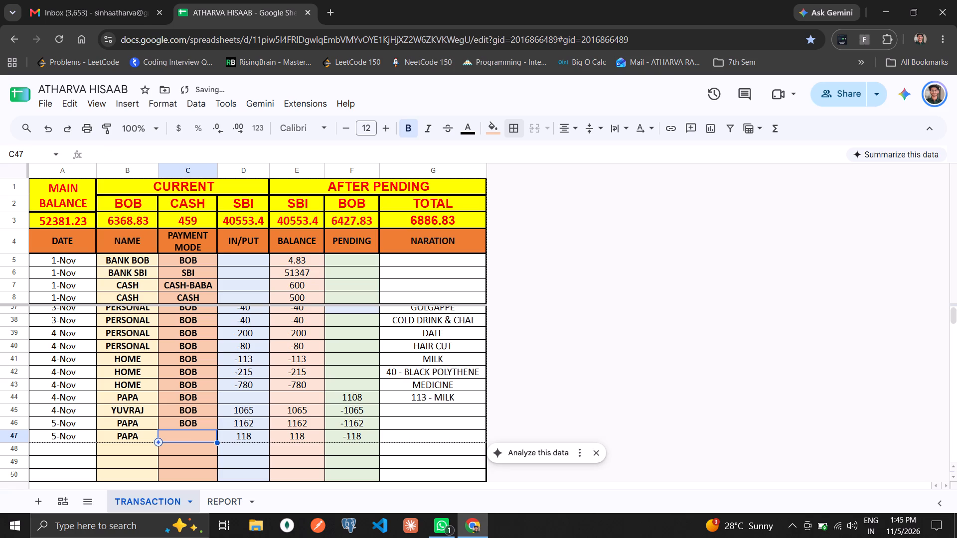
key("ctrl+d")
Add the narration PENDING CLEAR to row 46 and FOR MILK to row 47.
key("Right")
key("Right")
key("Right")
key("Up")
key("Right")
type("PENDING CE")
key("BackSpace")
type("LEAR")
key("Return")
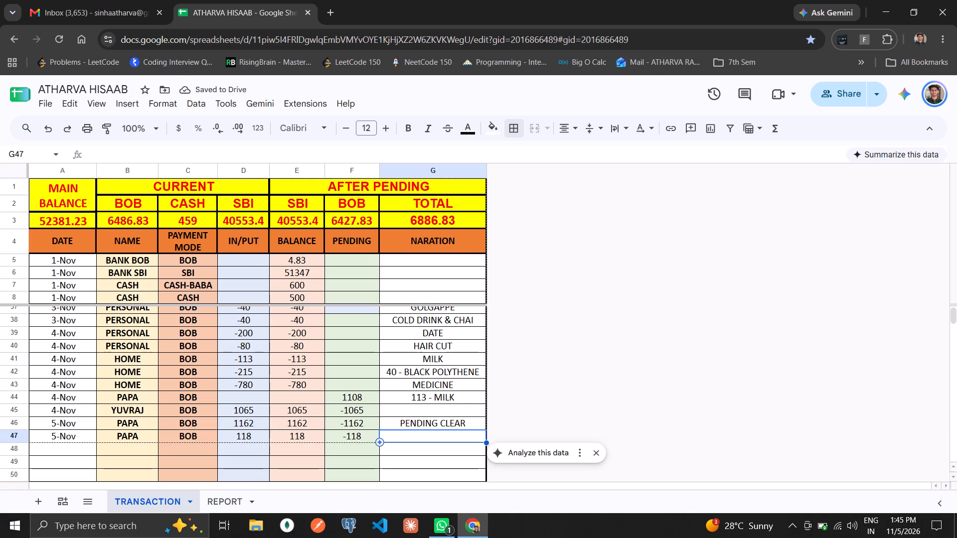
type("FOR ML")
key("BackSpace")
type("ILK")
key("Return")
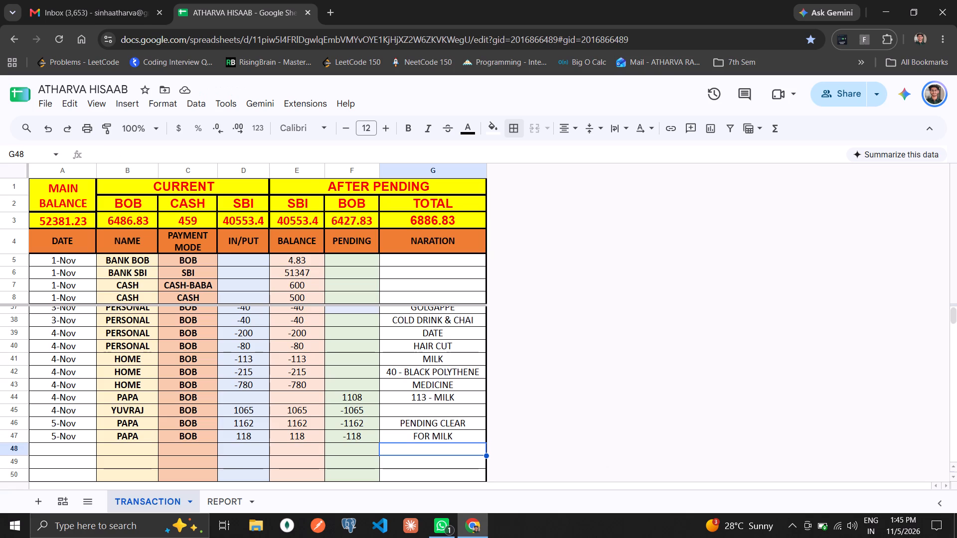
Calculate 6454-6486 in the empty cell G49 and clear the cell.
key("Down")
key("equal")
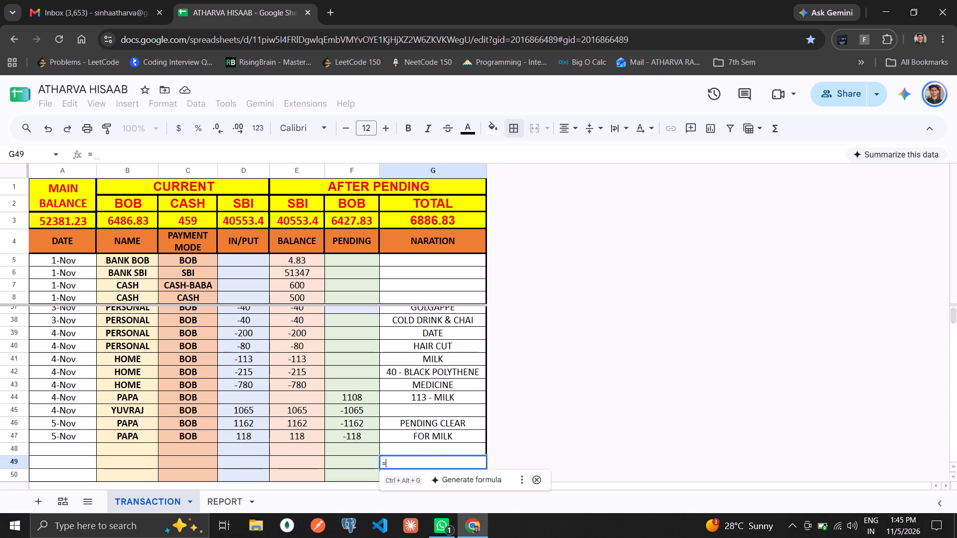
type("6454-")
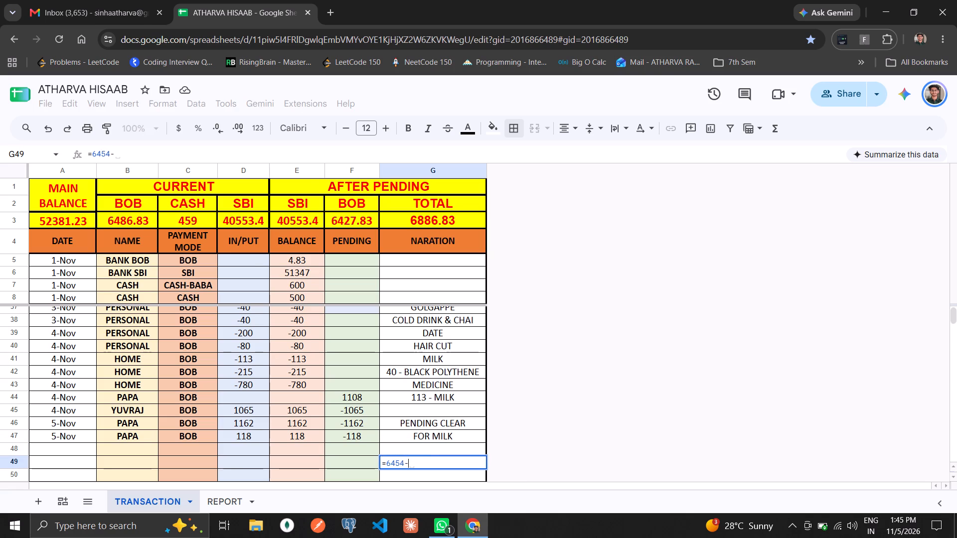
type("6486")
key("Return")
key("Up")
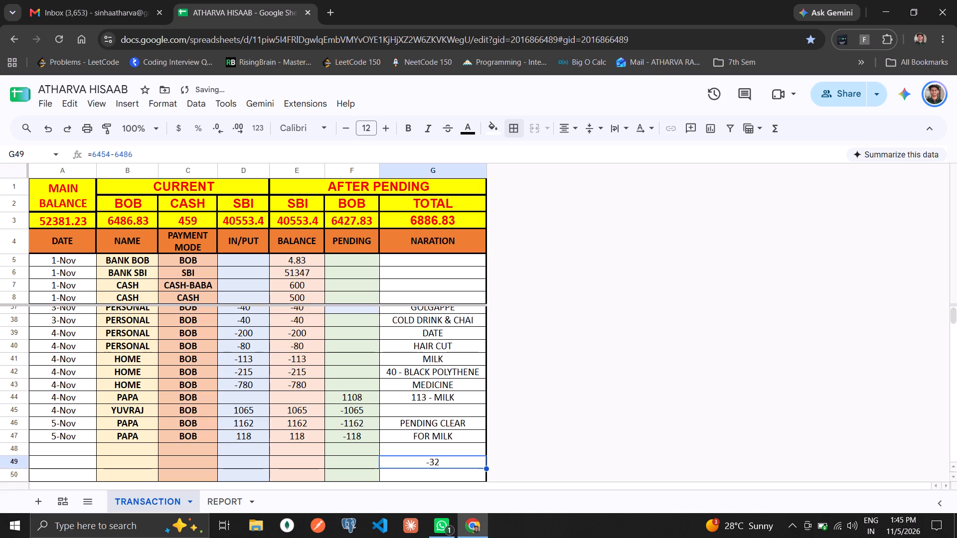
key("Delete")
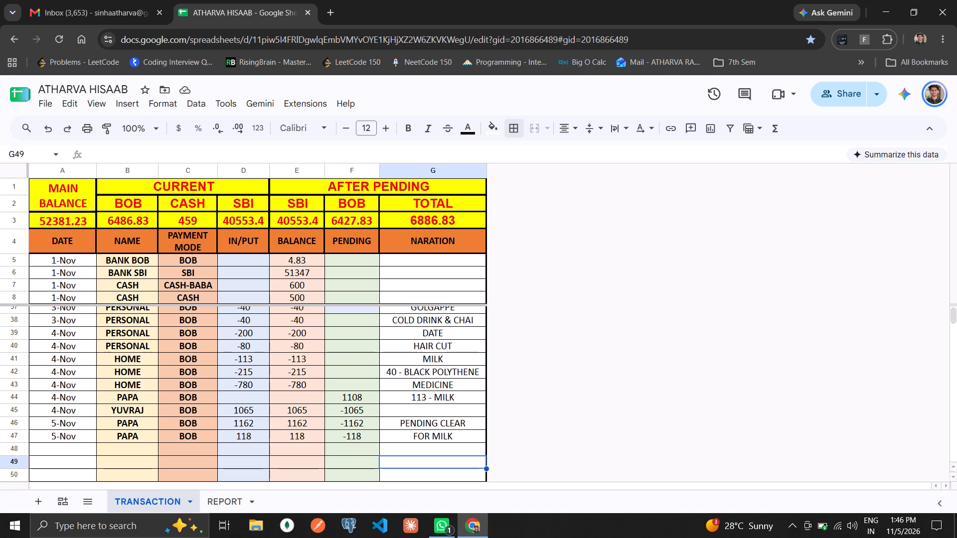
Examine the TRANSACTION entries from row 47 back up to about row 34.
key("Up")
key("Up")
key("Up")
key("Up")
key("Up")
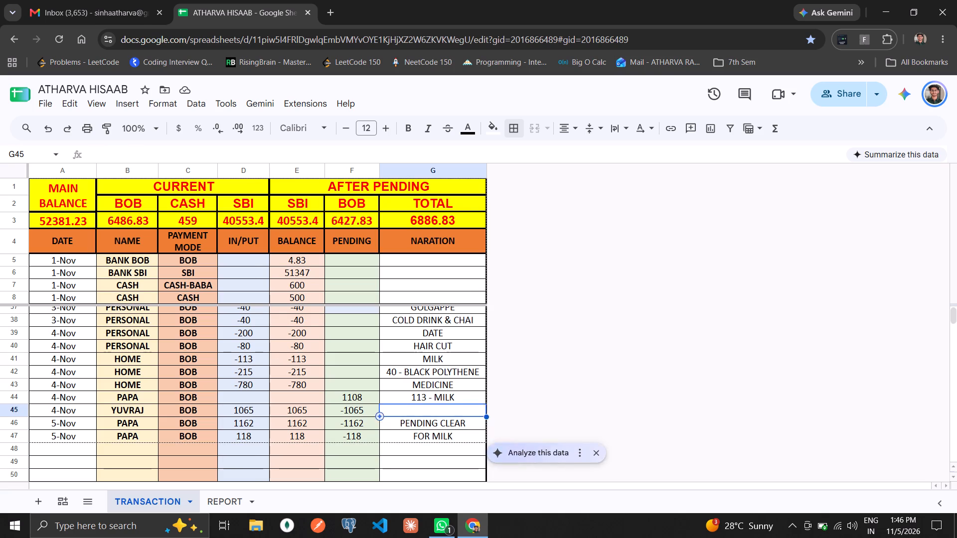
key("Up")
key("Up")
key("Up")
key("Up")
key("Up")
key("Up")
key("Up")
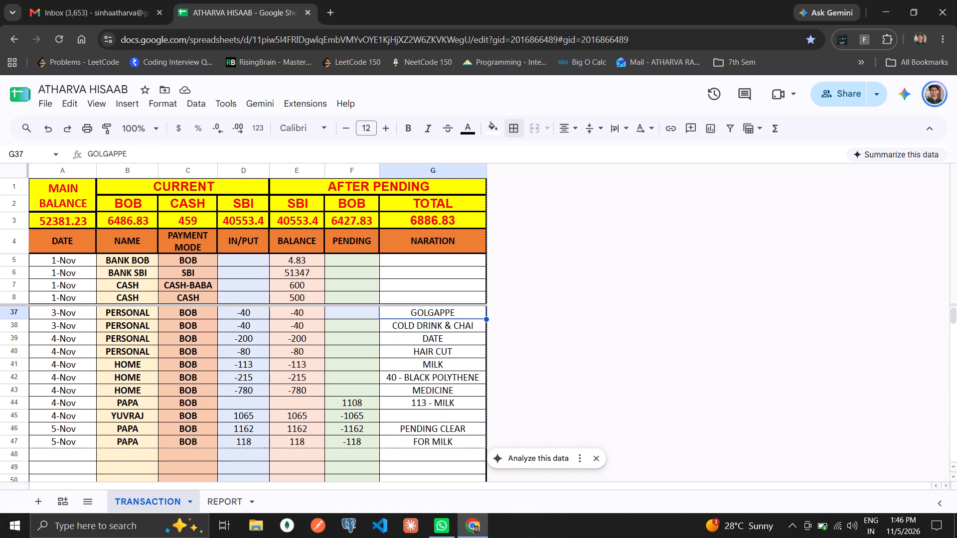
key("Up")
key("Up")
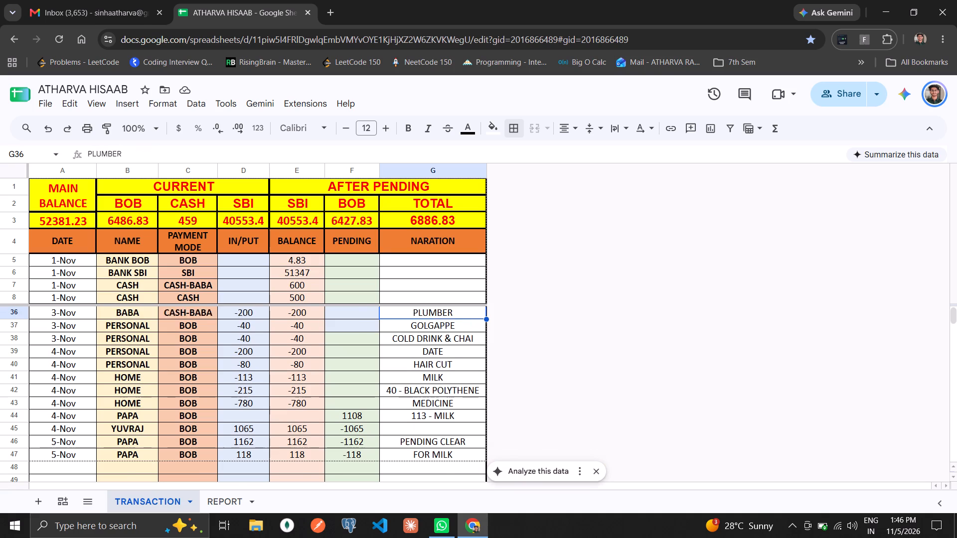
key("Up")
key("Up")
key("Down")
key("Down")
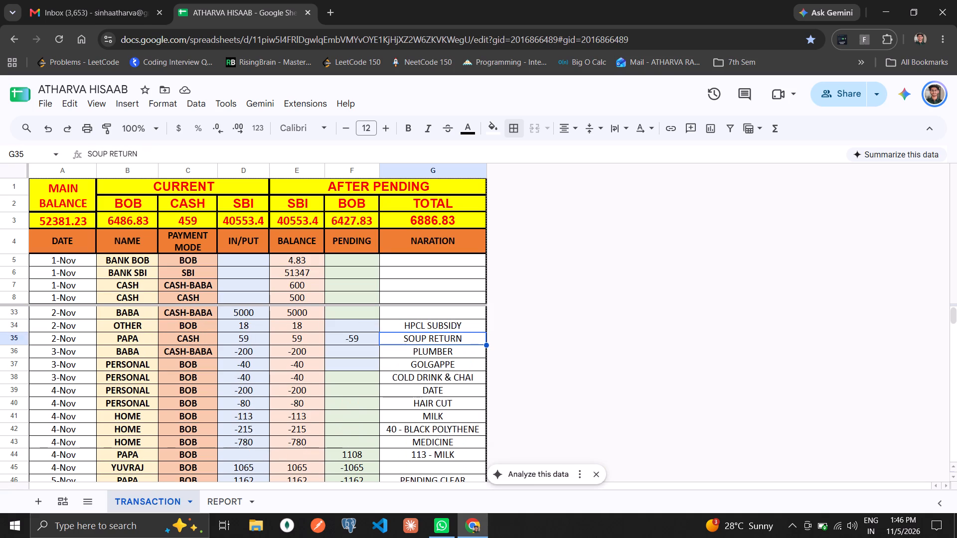
Review the TRANSACTION entries from row 34 down through the last filled row, 47.
key("Up")
key("Left")
key("Left")
key("Left")
key("Left")
key("Left")
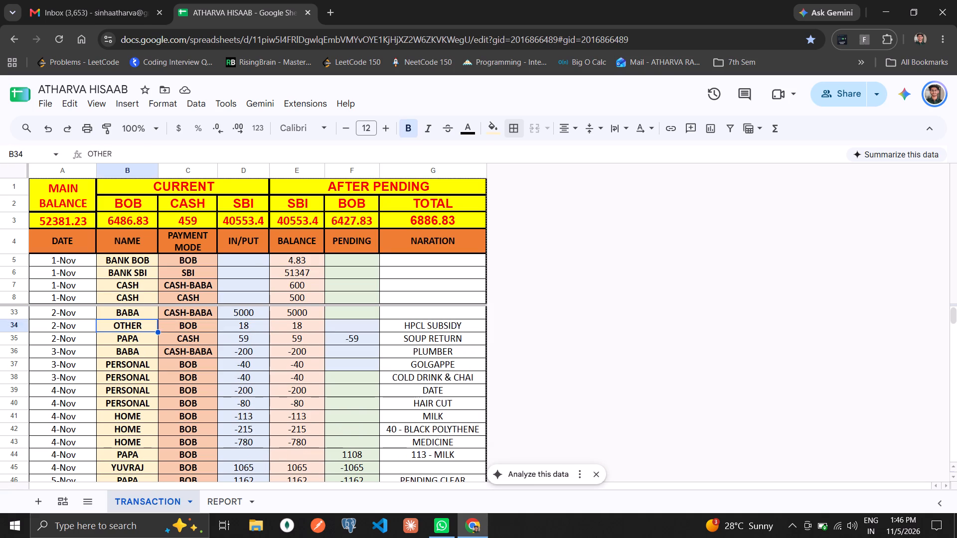
key("Down")
key("Down")
key("Down")
key("Down")
key("Down")
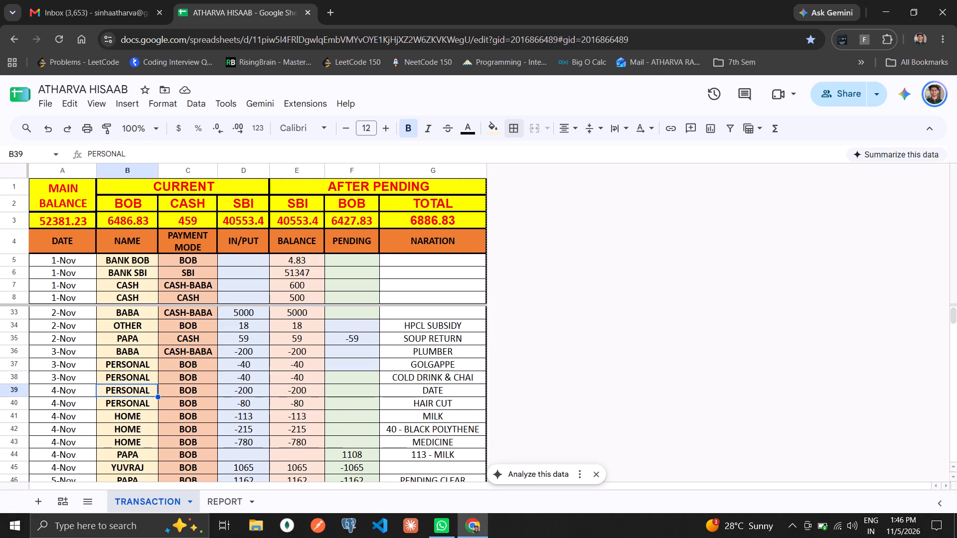
key("Down")
key("Down")
key("Down")
key("Down")
key("Down")
key("Down")
key("Down")
key("Down")
key("Down")
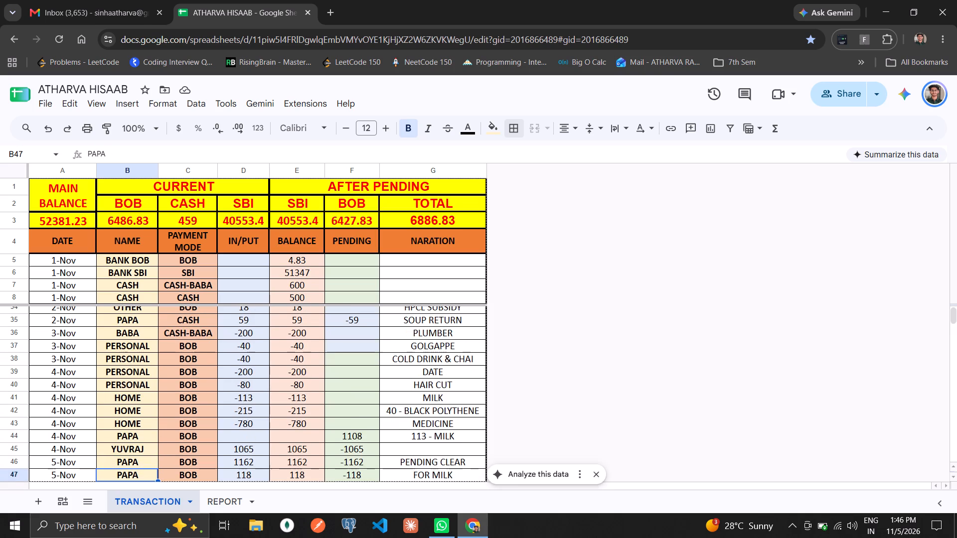
key("Right")
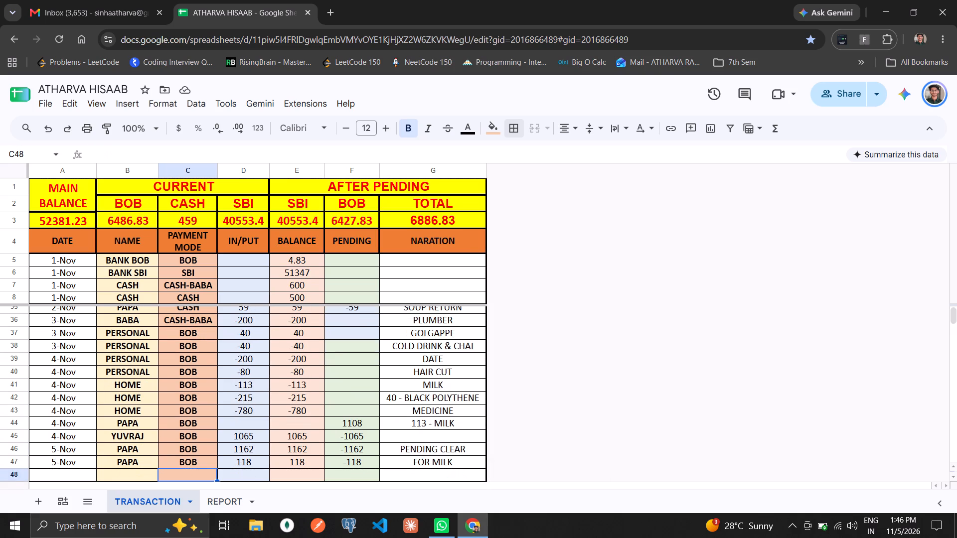
Recheck the latest PAPA and YUVRAJ entries in rows 44 to 47, ending at the start of empty row 48.
key("Left")
key("Left")
key("Left")
key("Right")
key("Right")
key("Right")
key("Right")
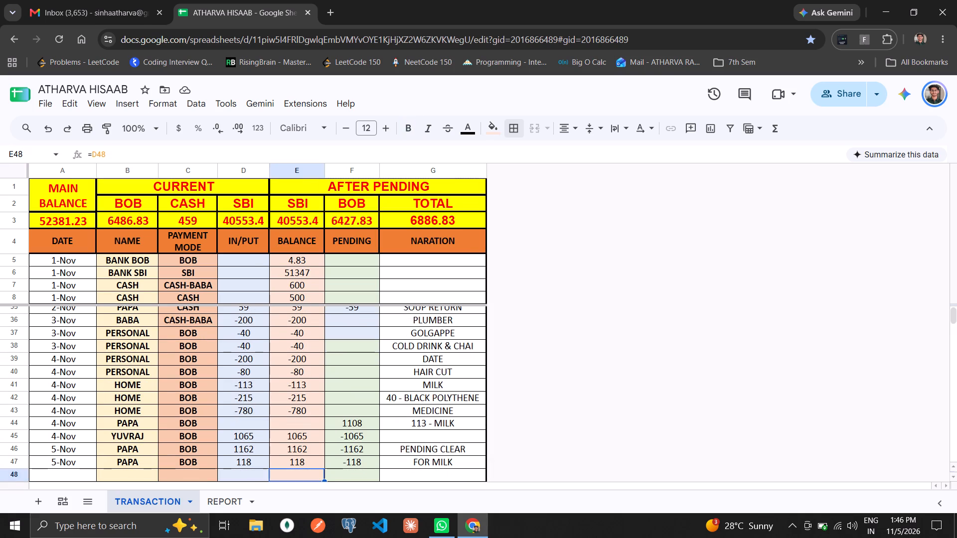
key("Right")
key("Right")
key("Up")
key("Up")
key("Up")
key("Up")
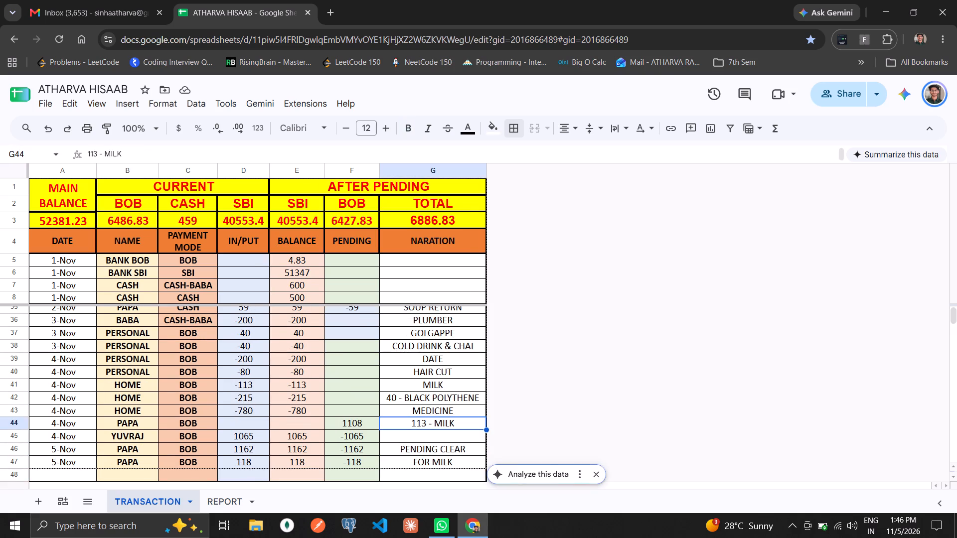
key("Up")
key("Down")
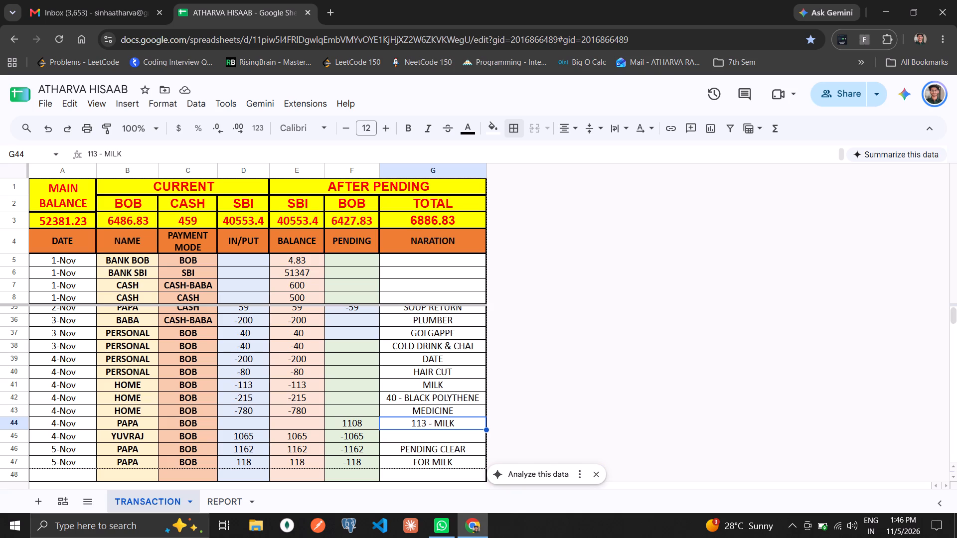
key("Down")
key("Down")
key("Down")
key("Down")
key("Left")
key("Left")
key("Left")
key("Left")
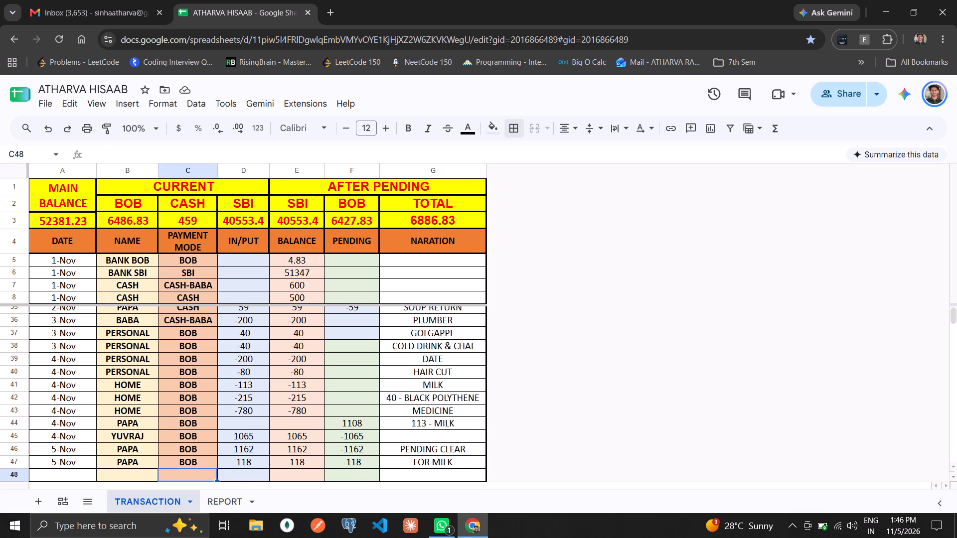
key("Left")
key("Left")
key("Left")
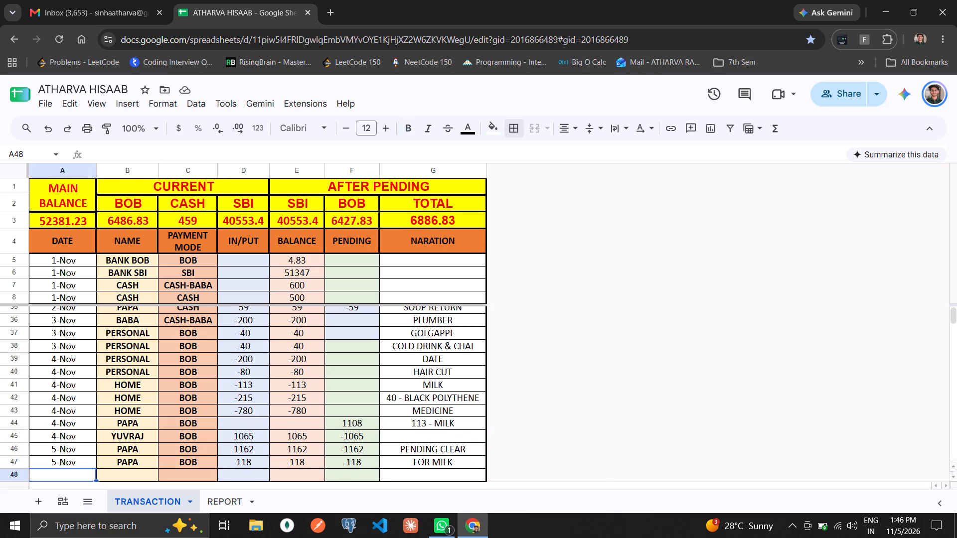
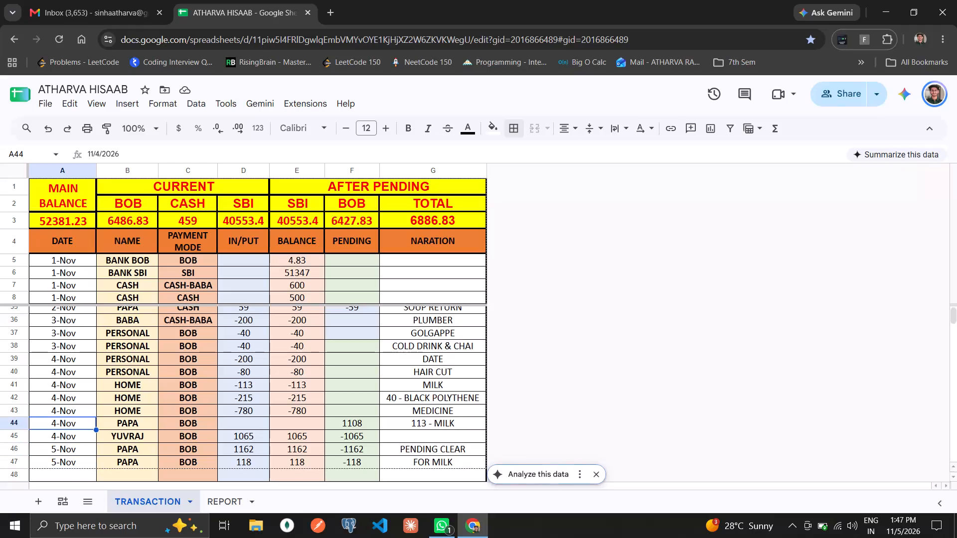
Examine the PAPA and YUVRAJ entries in rows 44 to 47, including the two 5-Nov rows A46:D47.
key("Right")
key("Right")
key("Right")
key("Right")
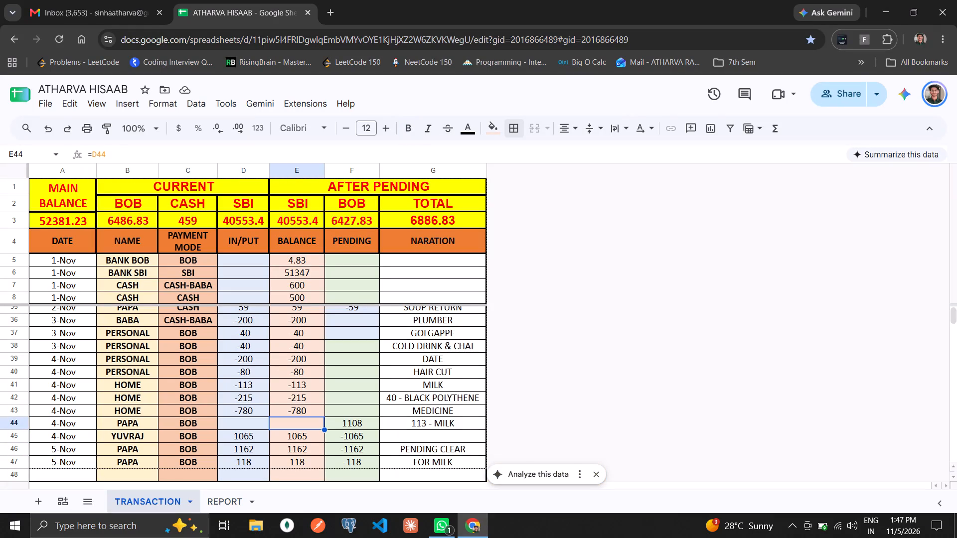
key("Down")
key("Down")
key("Left")
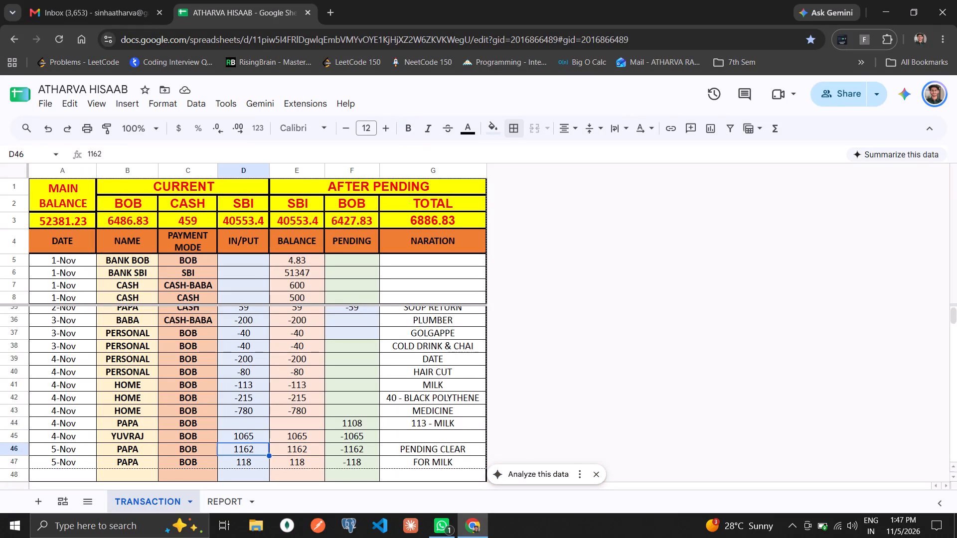
key("Left")
key("Left")
key("Left")
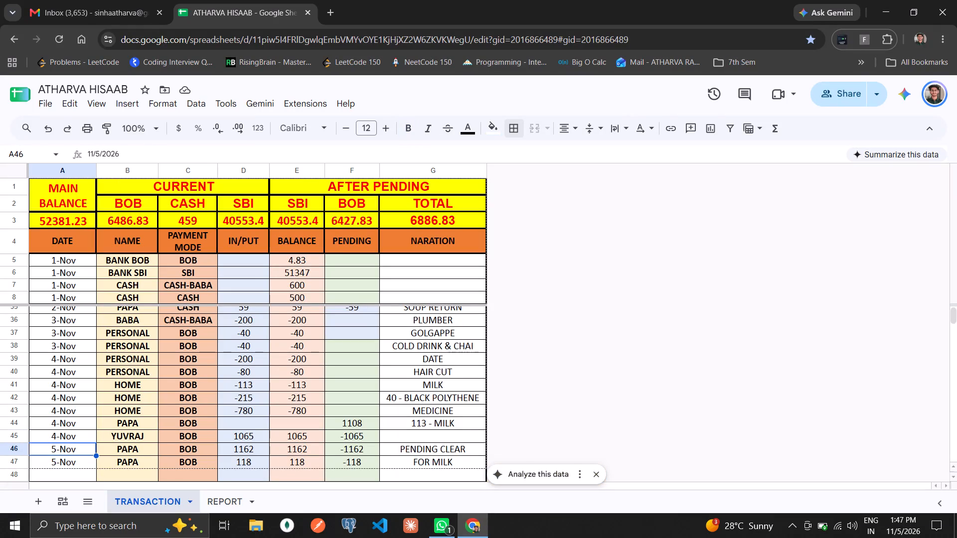
key("shift+Right")
key("shift+Right")
key("shift+Right")
key("shift+Down")
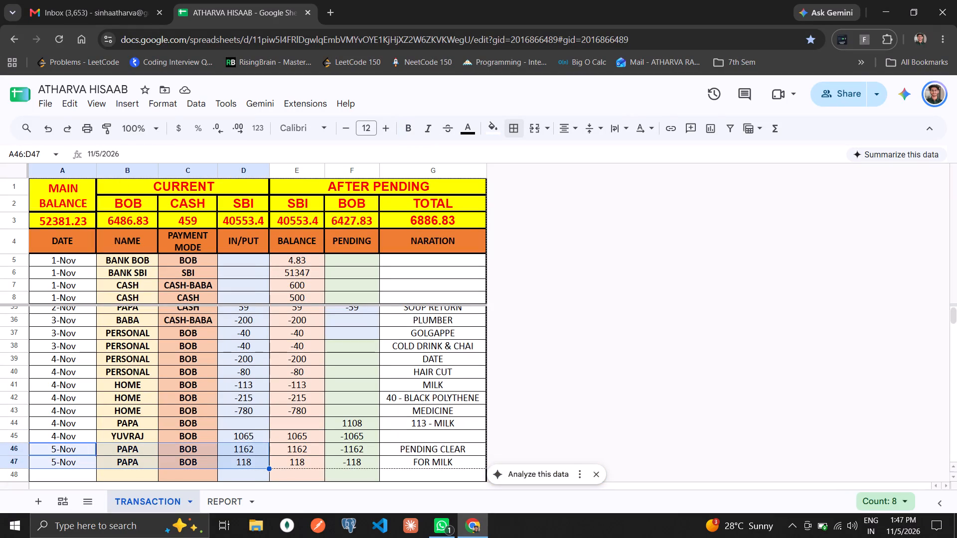
Review the TRANSACTION entries from about row 33 down past the last filled row and back to row 45.
key("Page_Up")
key("Down")
key("Down")
key("Down")
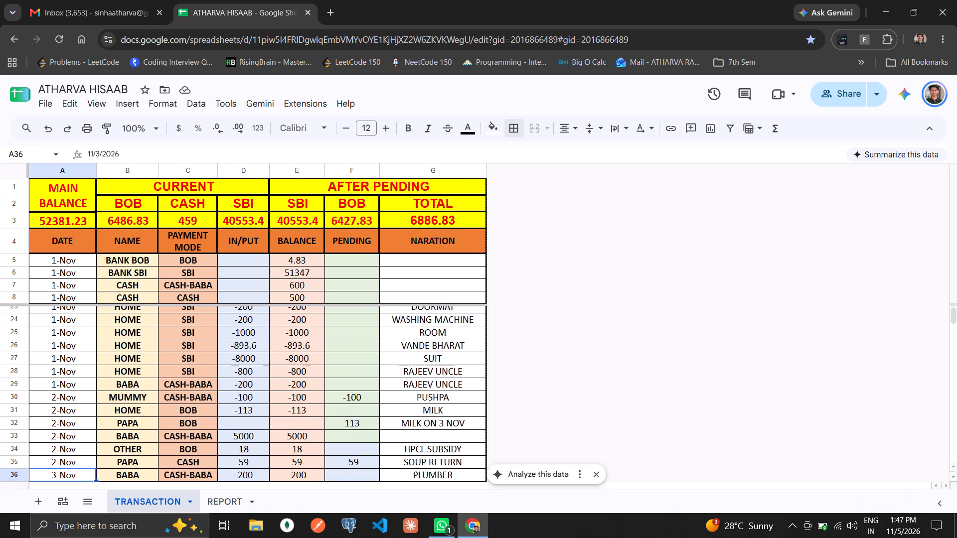
key("Down")
key("Down")
key("Down")
key("Down")
key("Down")
key("Down")
key("Down")
key("Down")
key("Down")
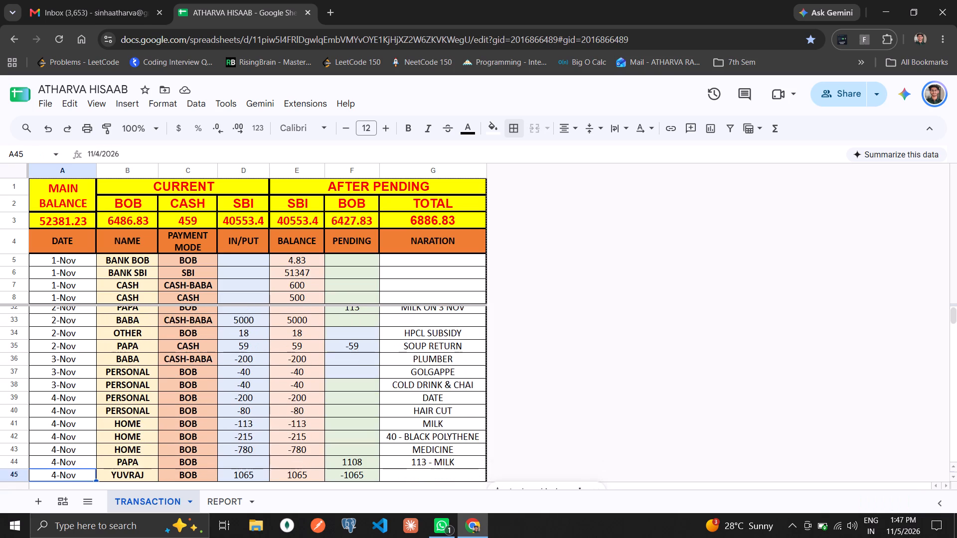
key("Down")
key("Down")
key("Down")
key("Down")
key("Up")
key("Up")
key("Up")
key("Up")
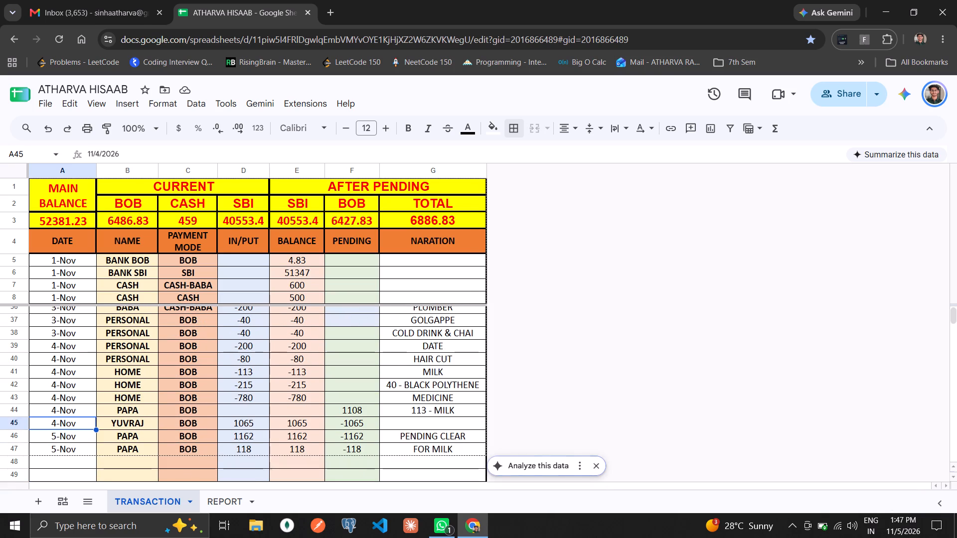
Clear the date, name, payment mode and amount of the two 5-Nov PAPA entries in A46:D47.
key("Down")
key("shift+Right")
key("shift+Right")
key("shift+Right")
key("shift+Down")
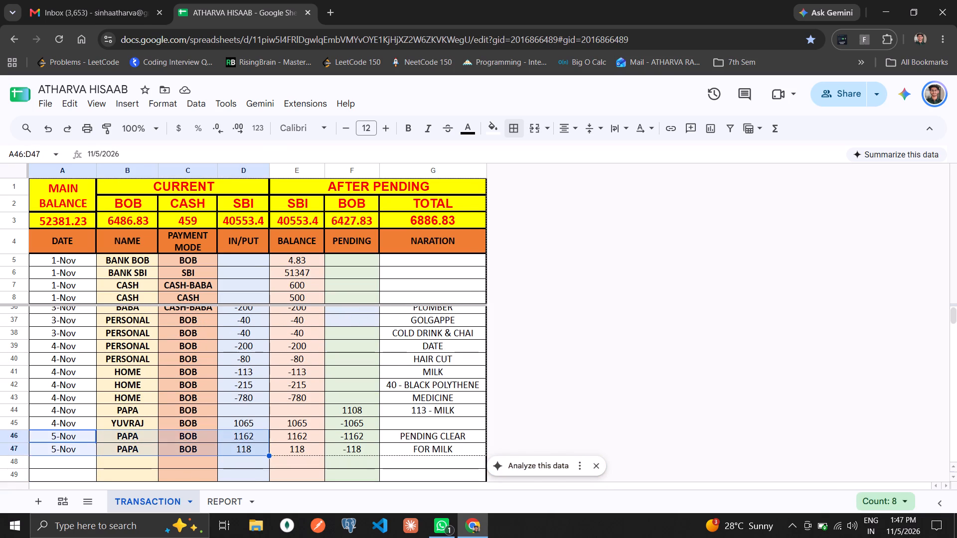
key("shift+Right")
key("shift+Left")
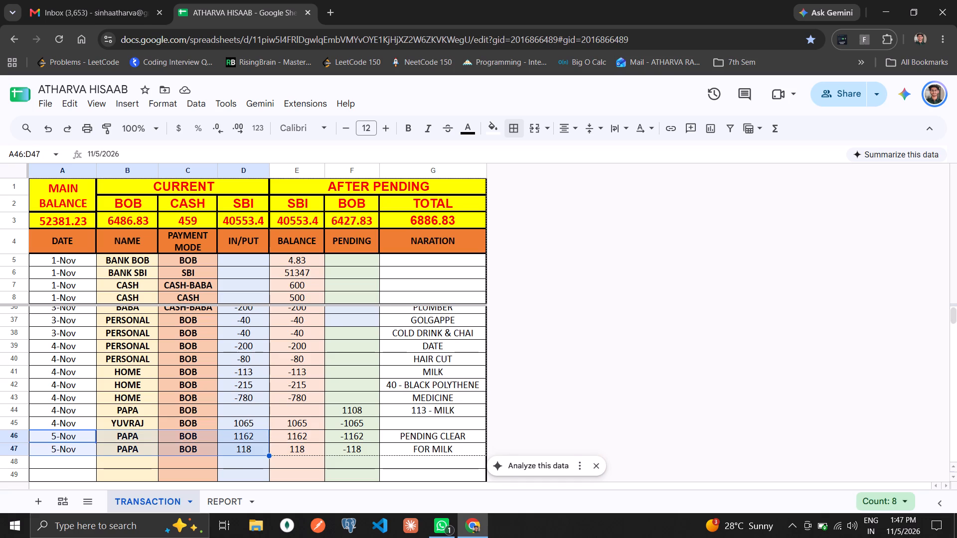
key("Delete")
Clear the pending amounts of the two former PAPA entries in F46:F47.
key("Right")
key("Right")
key("Right")
key("Right")
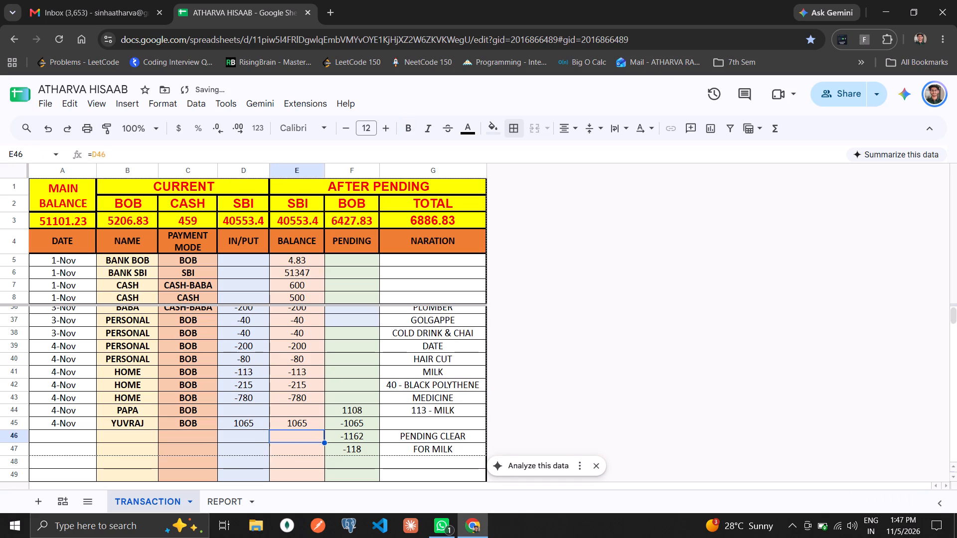
key("Right")
key("shift+Down")
key("Delete")
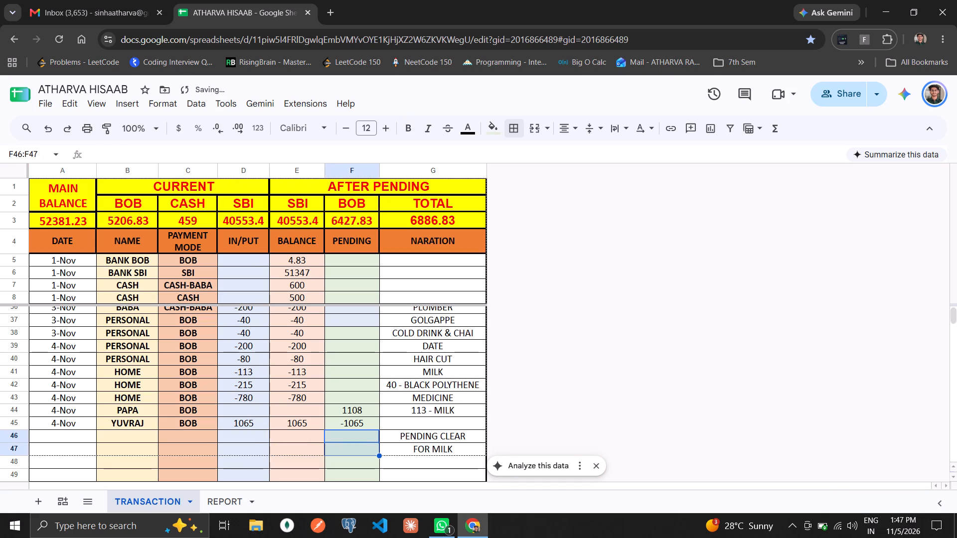
key("Up")
key("Down")
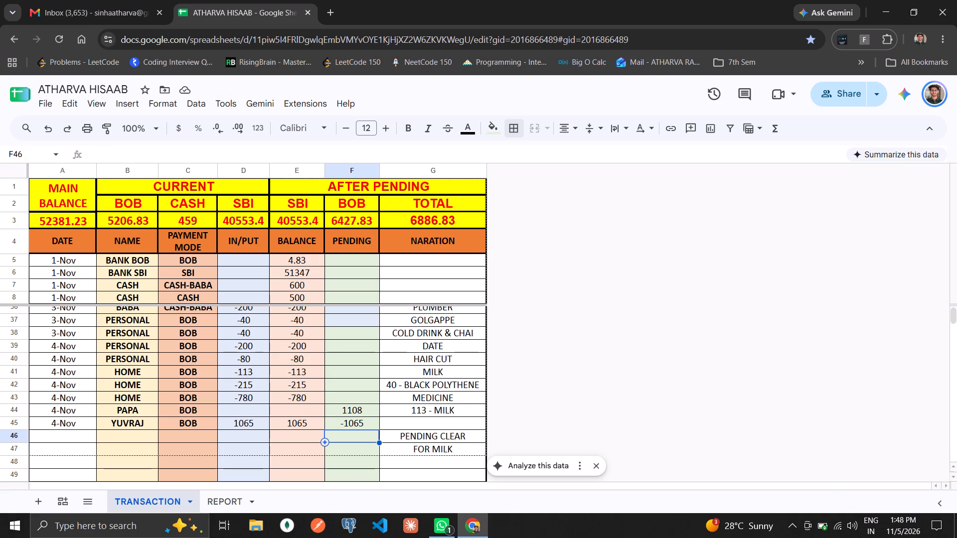
Calculate 5206.83+780 in the empty cell G49.
key("Left")
key("Left")
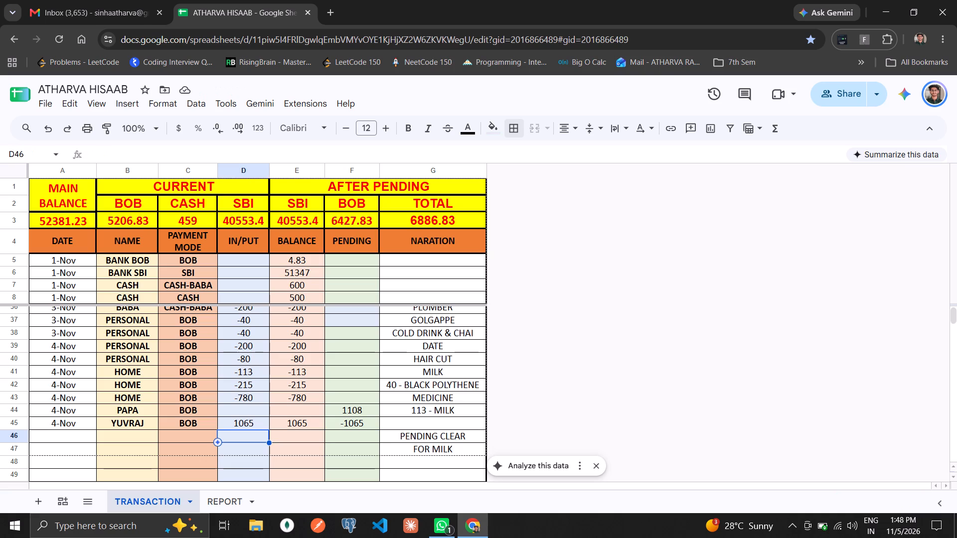
key("Right")
key("Right")
key("Right")
key("Down")
key("Down")
key("Down")
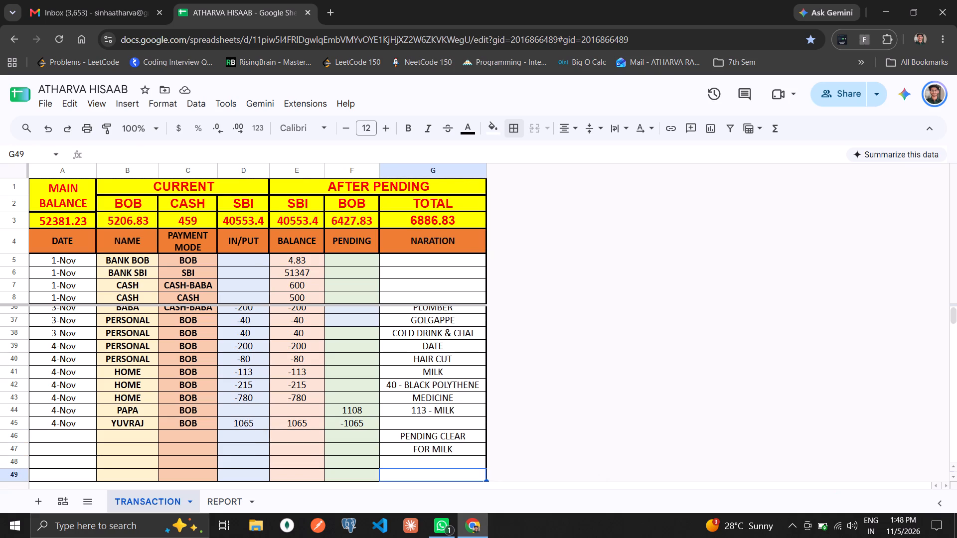
key("equal")
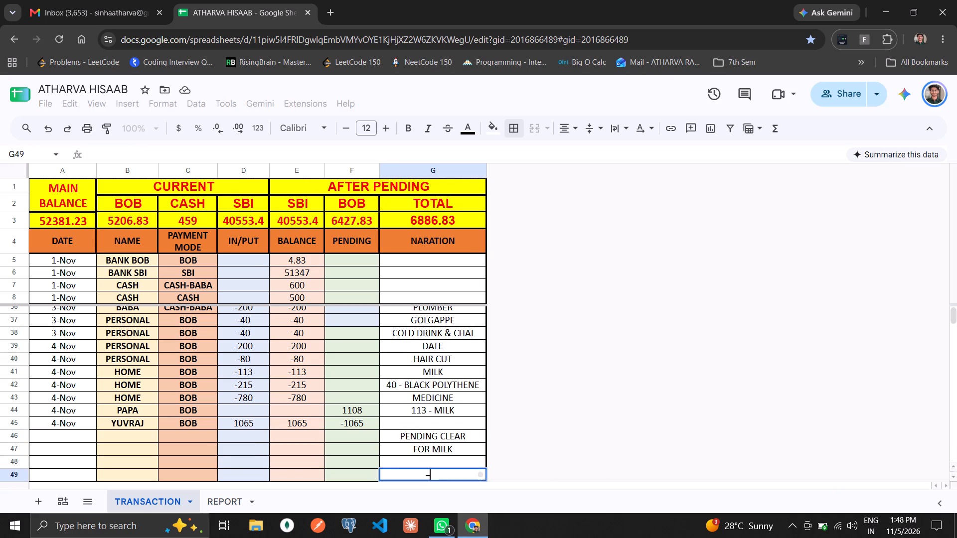
type("5208")
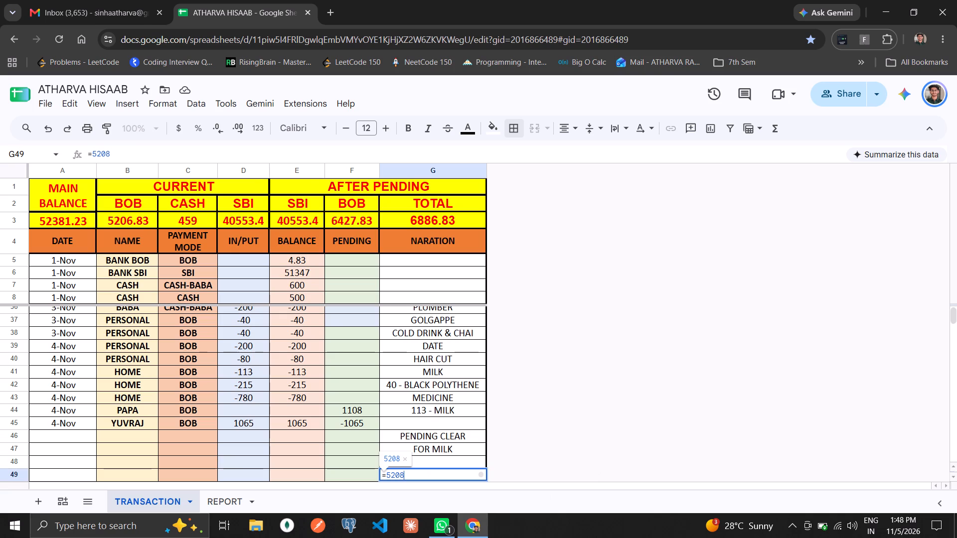
key("BackSpace")
type("6.83")
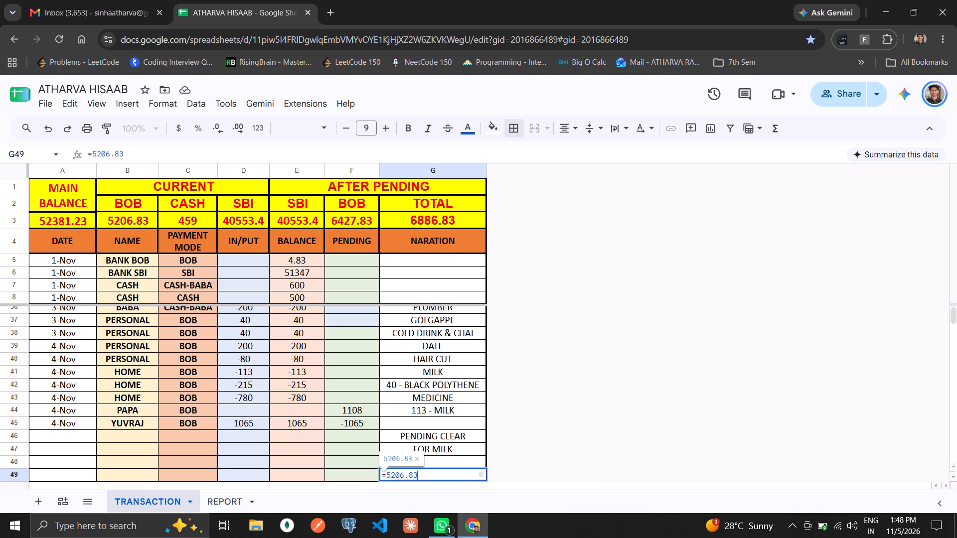
type("+780")
key("Return")
key("Up")
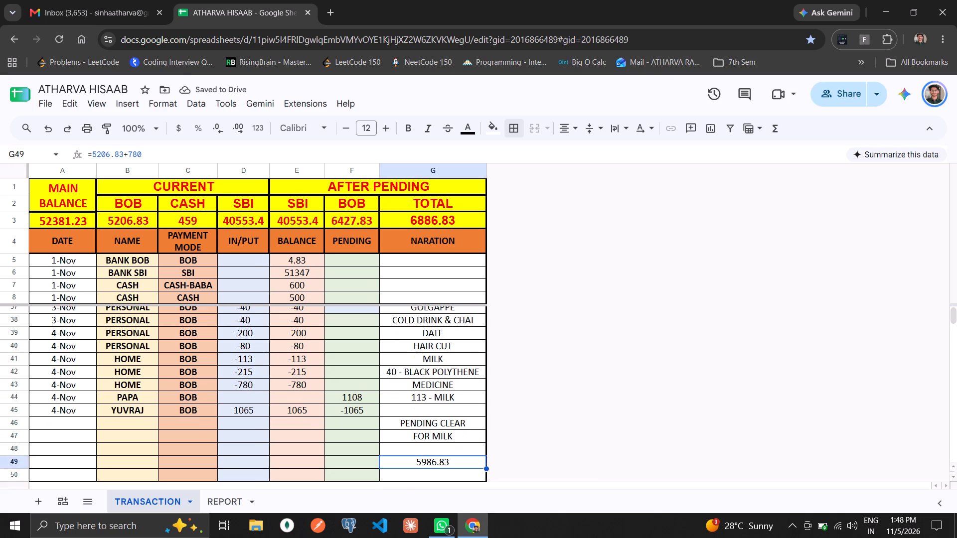
Examine the TRANSACTION narrations and amounts from row 48 back up to row 31.
key("Up")
key("Up")
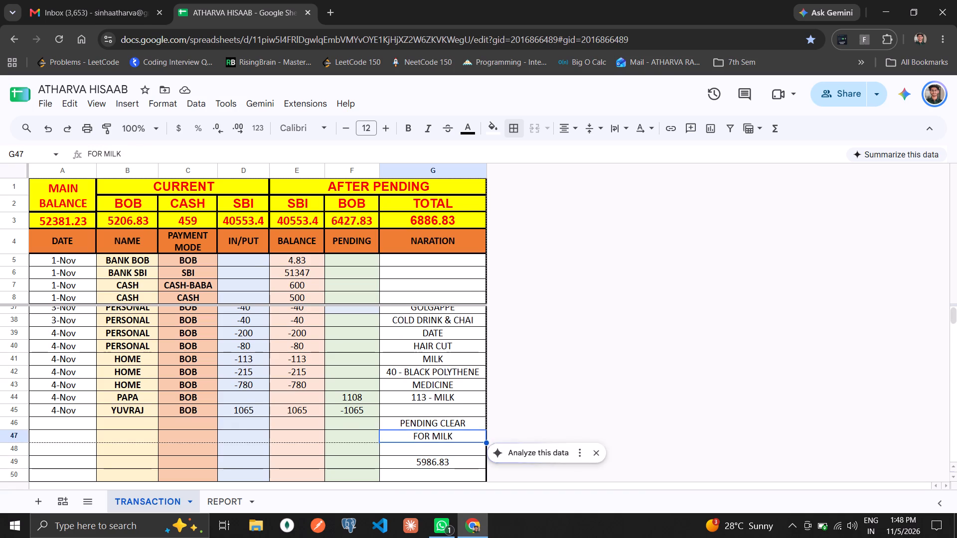
key("Up")
key("Up")
key("Up")
key("Up")
key("Up")
key("Up")
key("Up")
key("Up")
key("Up")
key("Up")
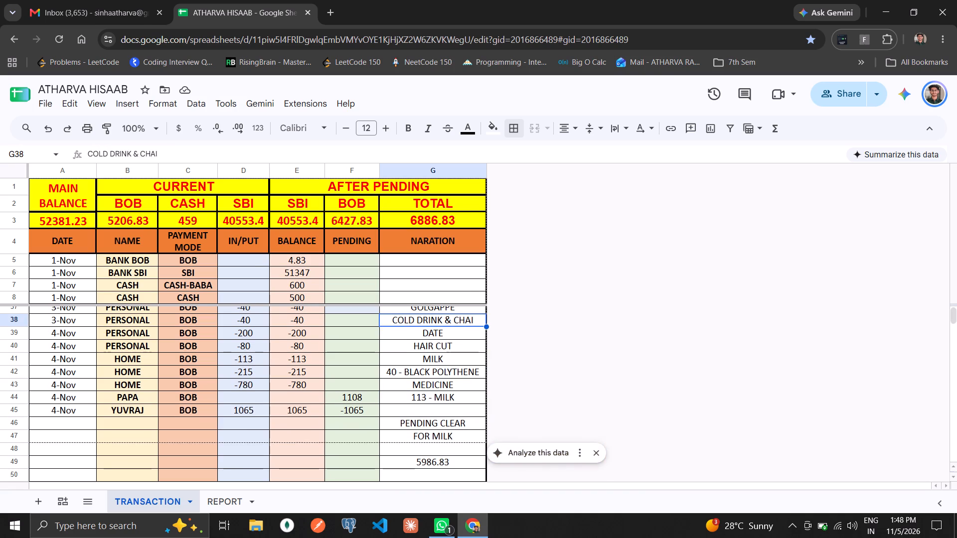
key("Up")
key("Up")
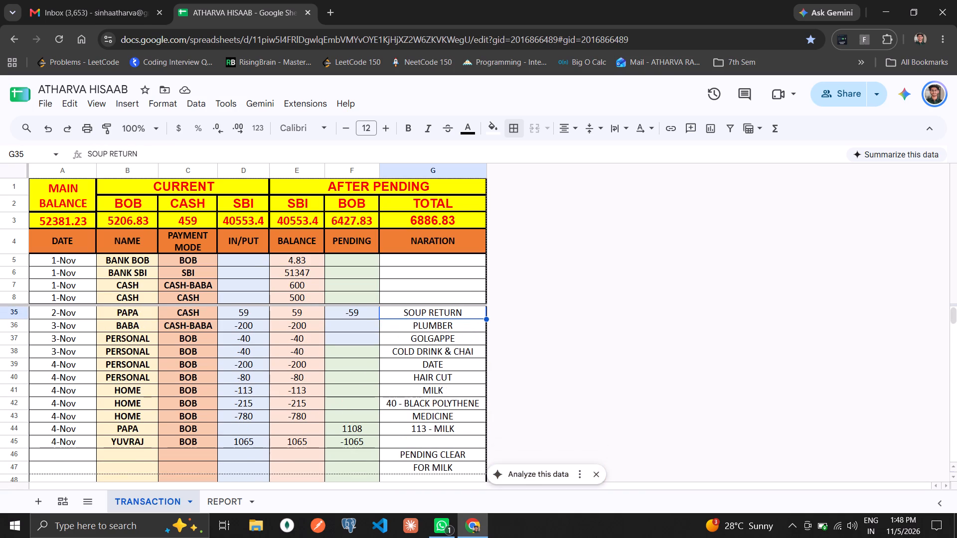
key("Up")
key("Up")
key("Up")
key("Up")
Review the entries from row 32 down to row 44, and check the PAPA pending amount in F32.
key("Down")
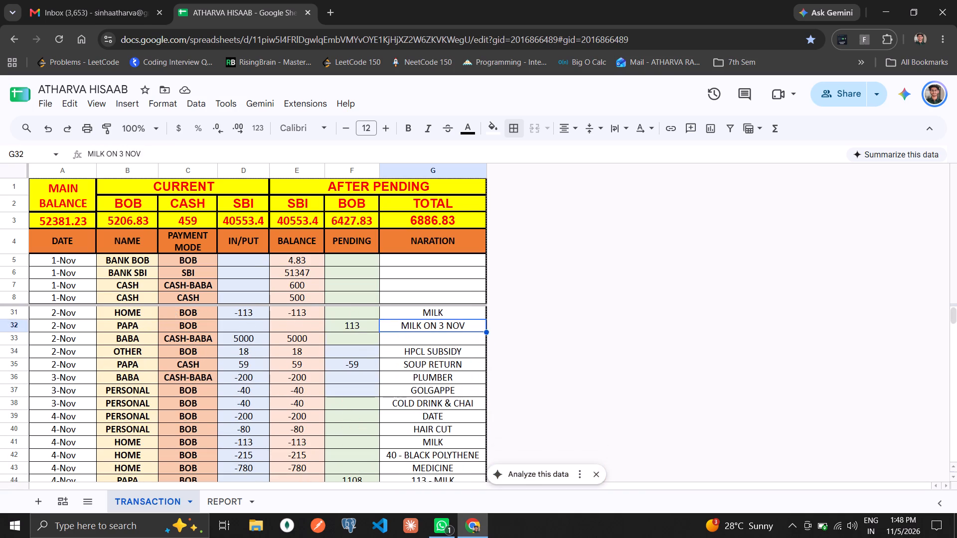
key("Down")
key("Down")
key("Down")
key("Down")
key("Down")
key("Down")
key("Down")
key("Down")
key("Down")
key("Down")
key("Down")
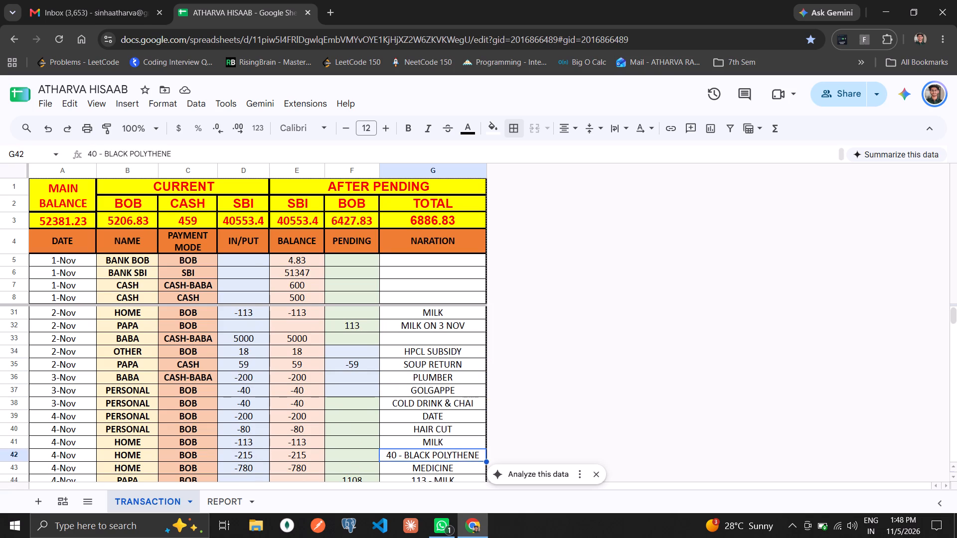
key("Down")
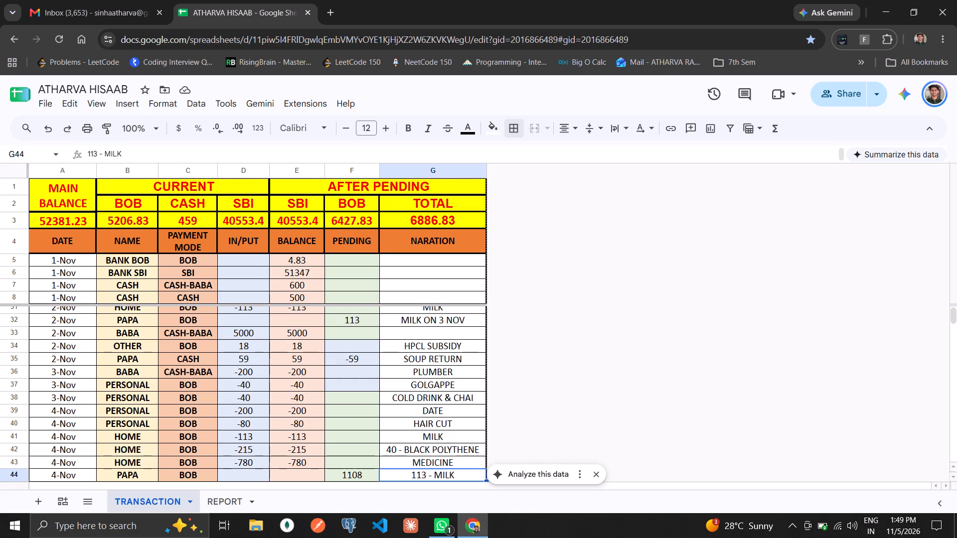
left_click(363, 319)
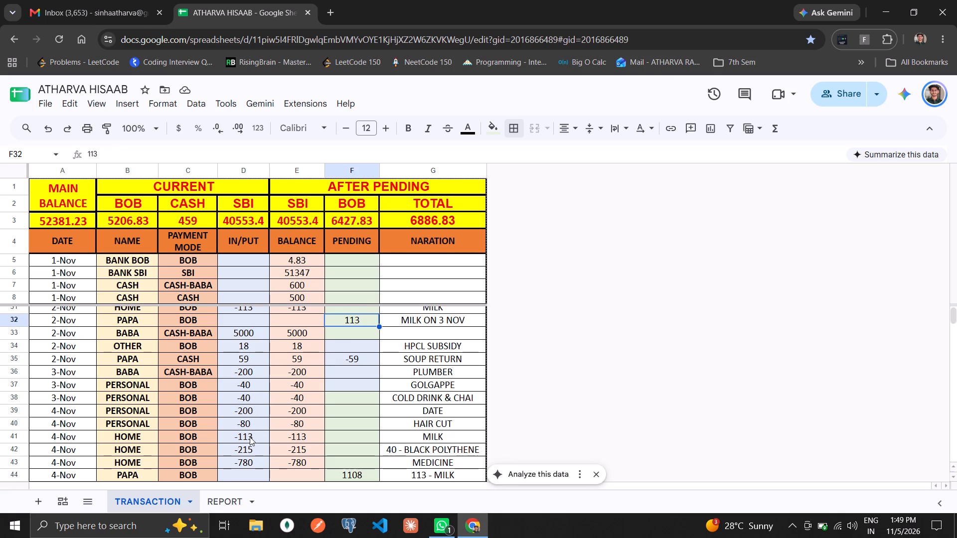
Change the name of the 4-Nov HAIR CUT entry in B40 to HOME.
left_click(139, 417)
left_click(139, 426)
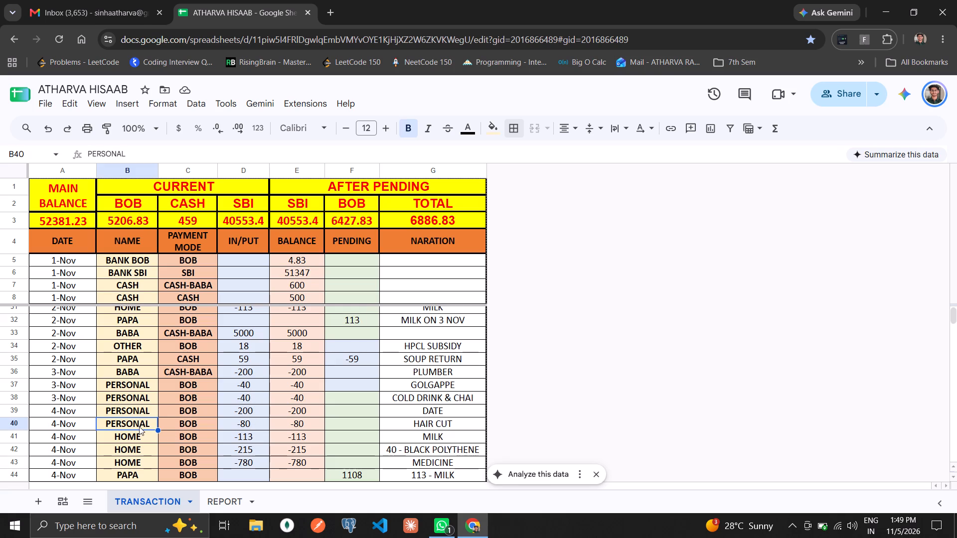
type("HOME")
key("Return")
Check the sum of the HOME amounts in D40:D43, including the PAPA pending amount in F32.
key("Up")
key("Right")
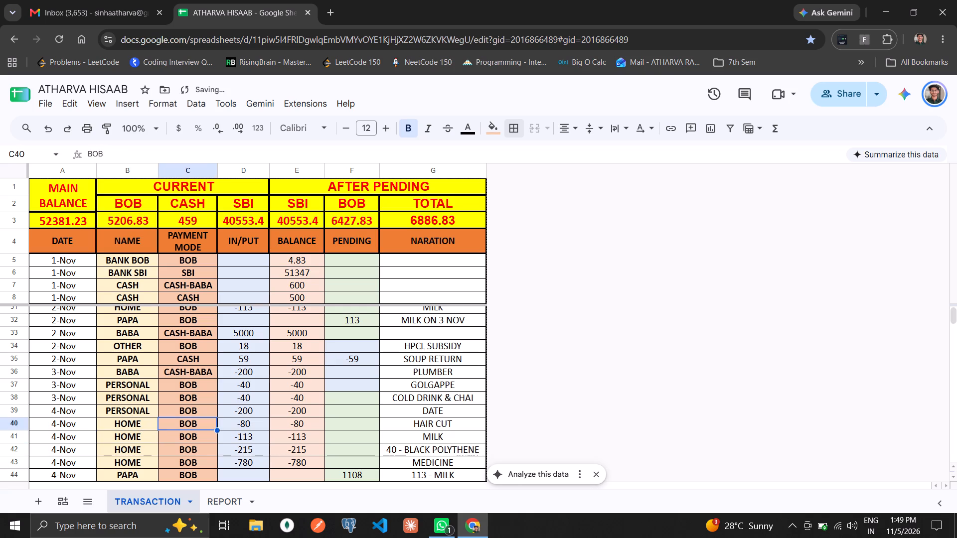
key("Right")
key("ctrl+shift+Down")
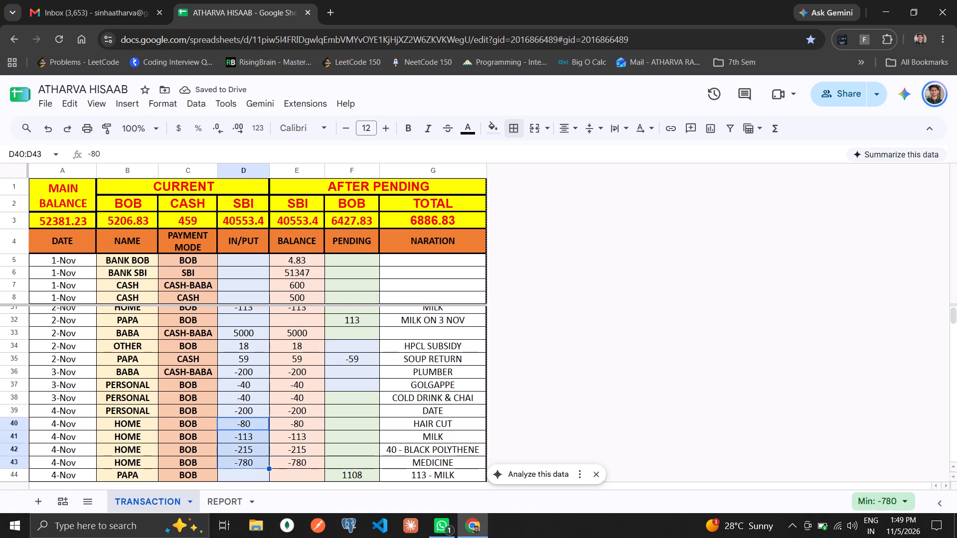
left_click(878, 498)
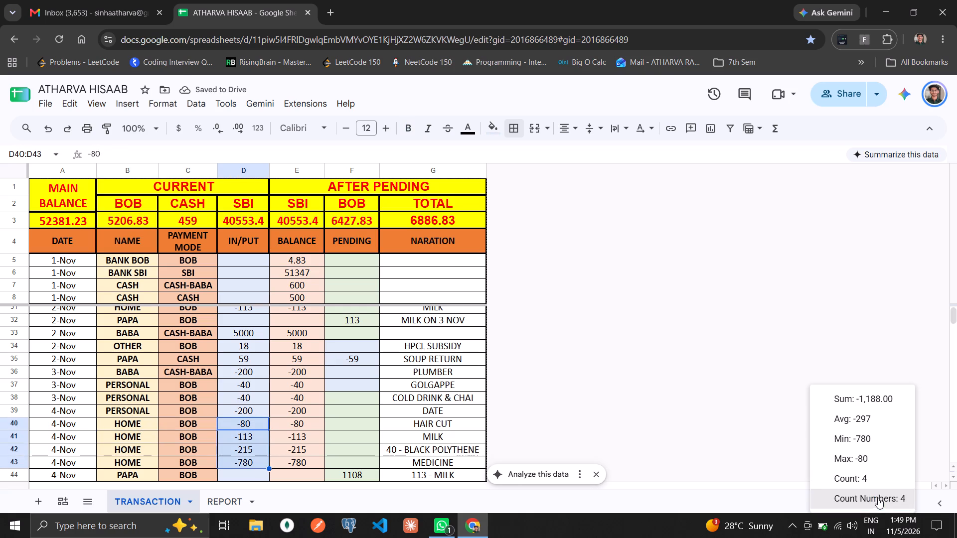
left_click(877, 403)
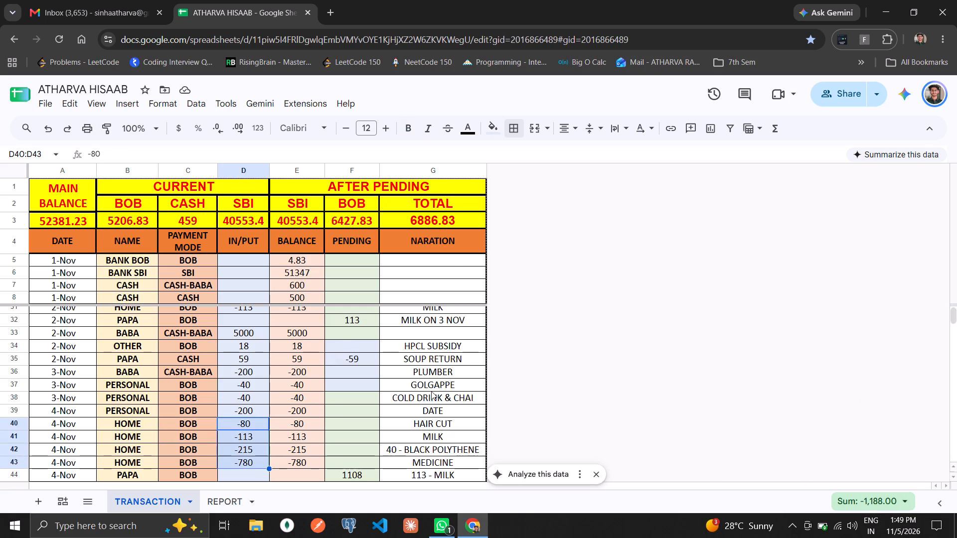
left_click(342, 320, "ctrl")
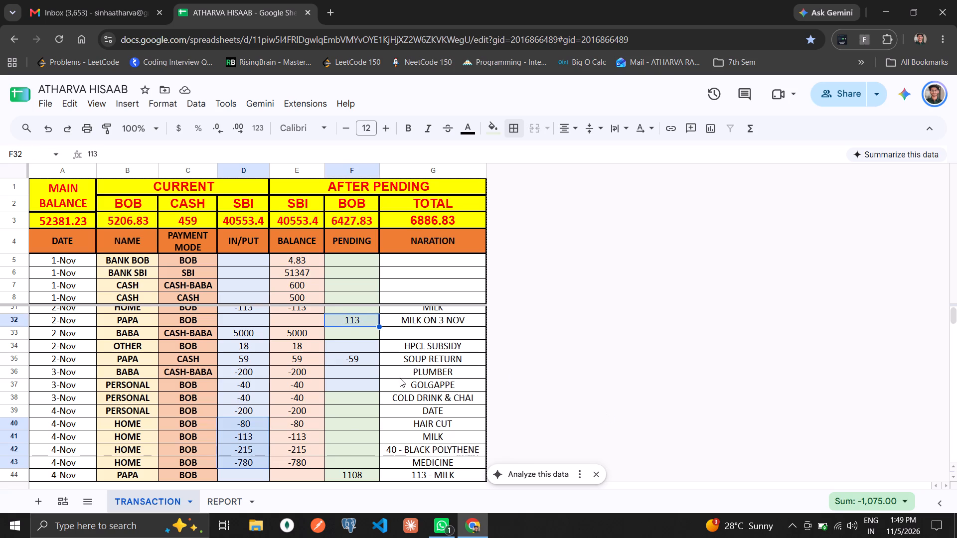
Look over the pending column around rows 39 to 45 and recheck the sum of the HOME amounts in D40:D43.
left_click(310, 461)
key("Down")
key("Down")
key("Down")
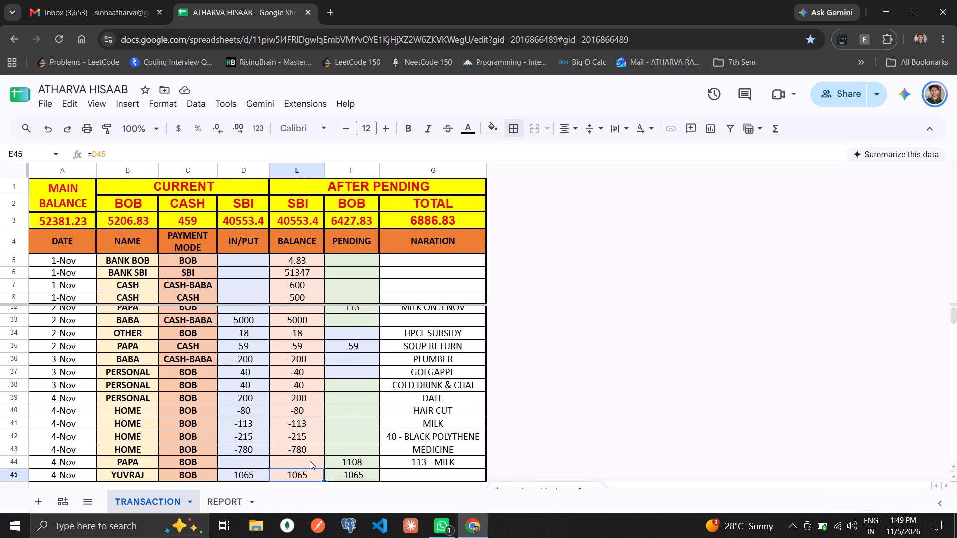
key("Right")
key("Up")
key("Up")
key("Up")
key("Up")
key("Up")
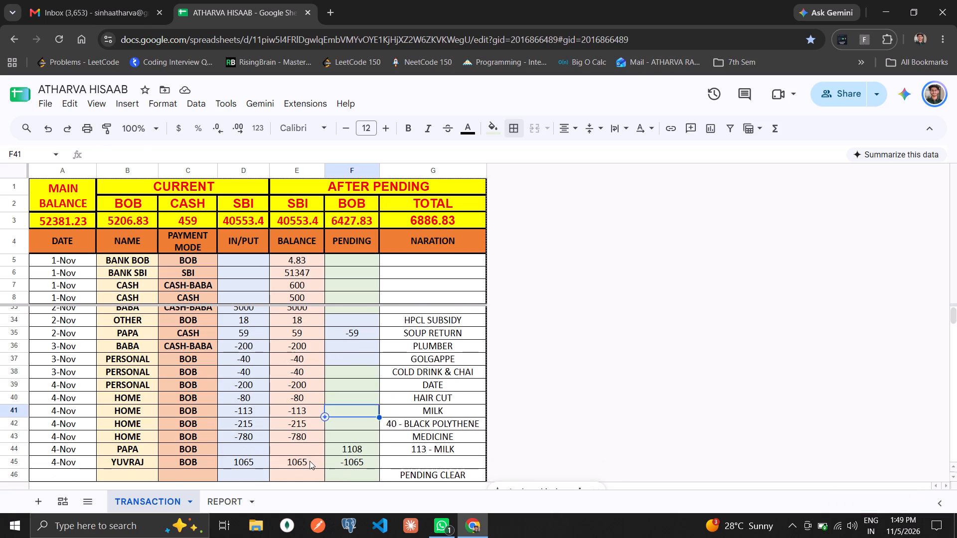
key("Up")
key("Up")
key("Left")
key("Left")
key("Down")
key("ctrl+shift+Down")
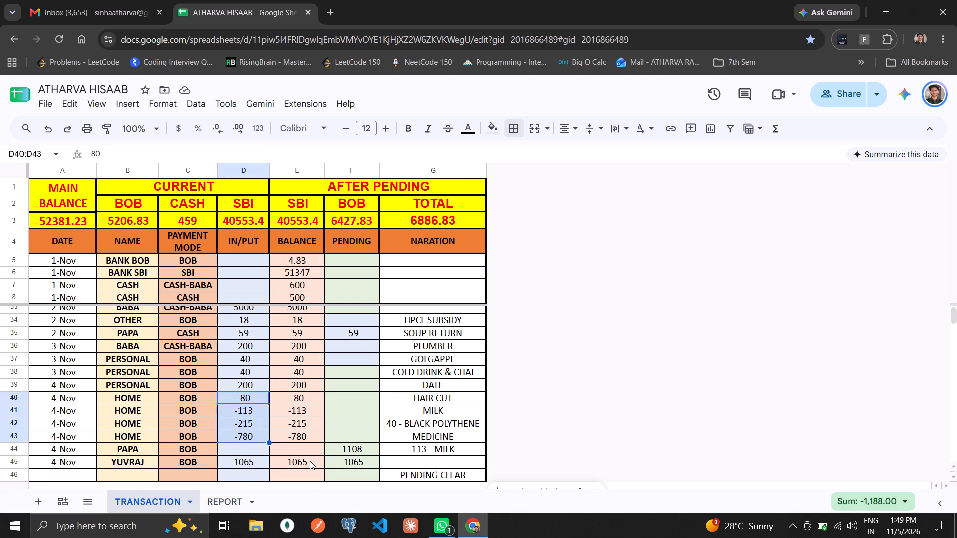
Inspect the formula behind the 4-Nov PAPA pending amount in F44 and leave it as it is.
key("Down")
key("Down")
key("Down")
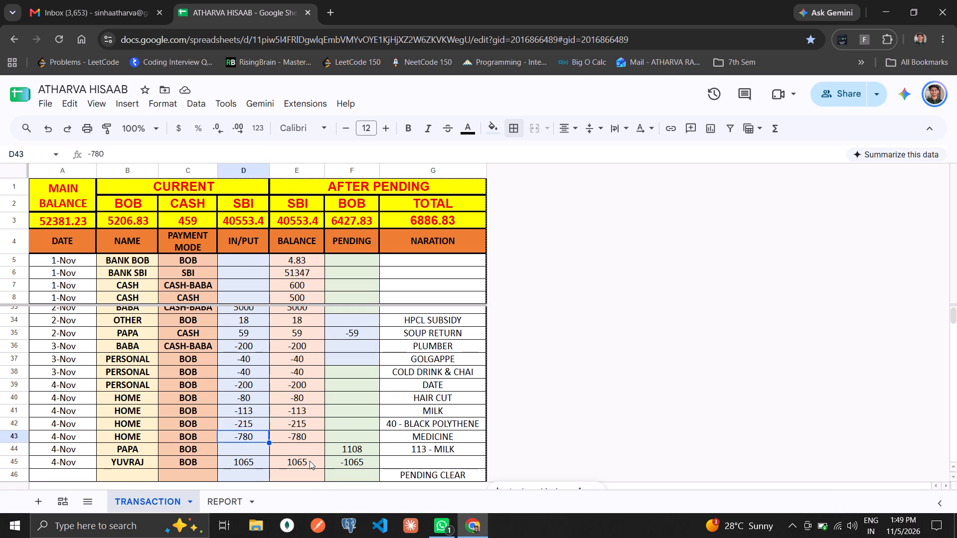
key("Down")
key("Right")
key("Right")
key("Right")
key("Left")
key("F2")
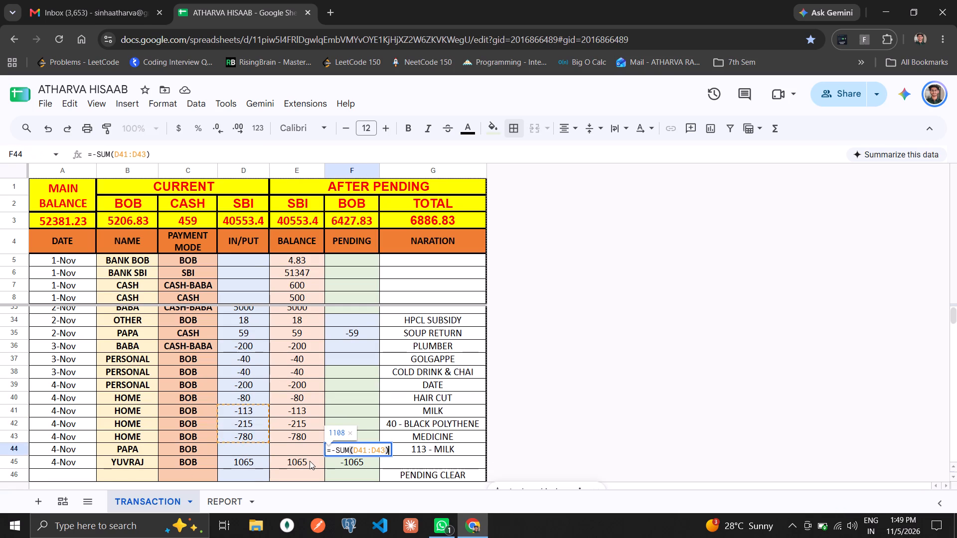
key("Left")
key("Left")
key("Left")
key("Left")
key("Left")
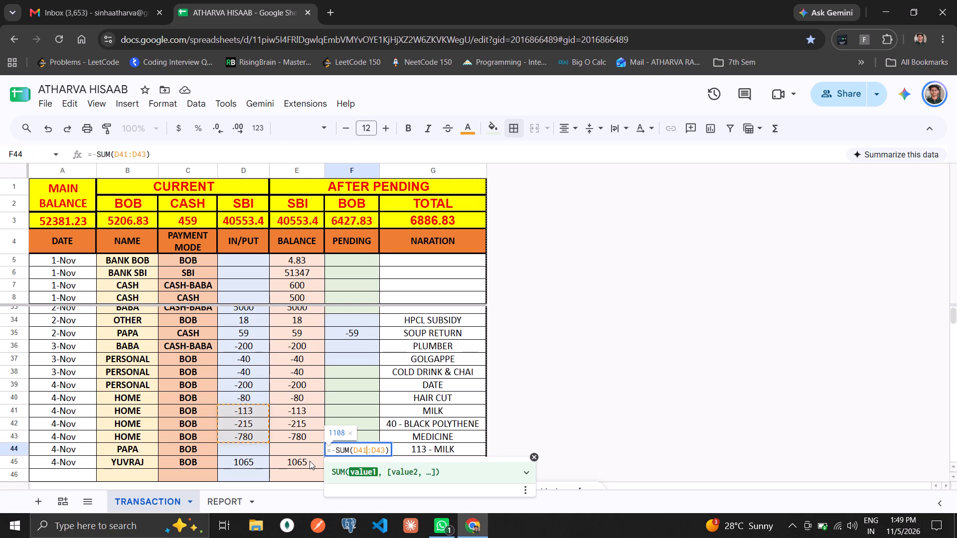
key("Escape")
key("Escape")
Change the name of the 4-Nov HAIR CUT entry in B40 to PERSONAL, copied from the cell above.
key("Up")
key("Up")
key("Up")
key("Up")
key("Left")
key("Left")
key("Left")
key("Left")
key("Left")
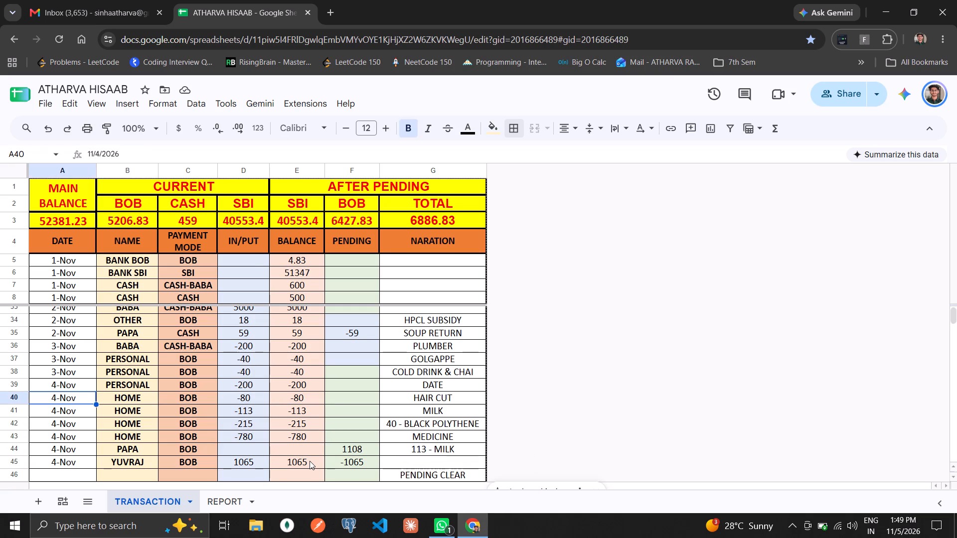
key("Right")
key("ctrl+d")
Check the sum of the HOME amounts in D41:D43 against the PAPA pending formula in F44.
key("Right")
key("Down")
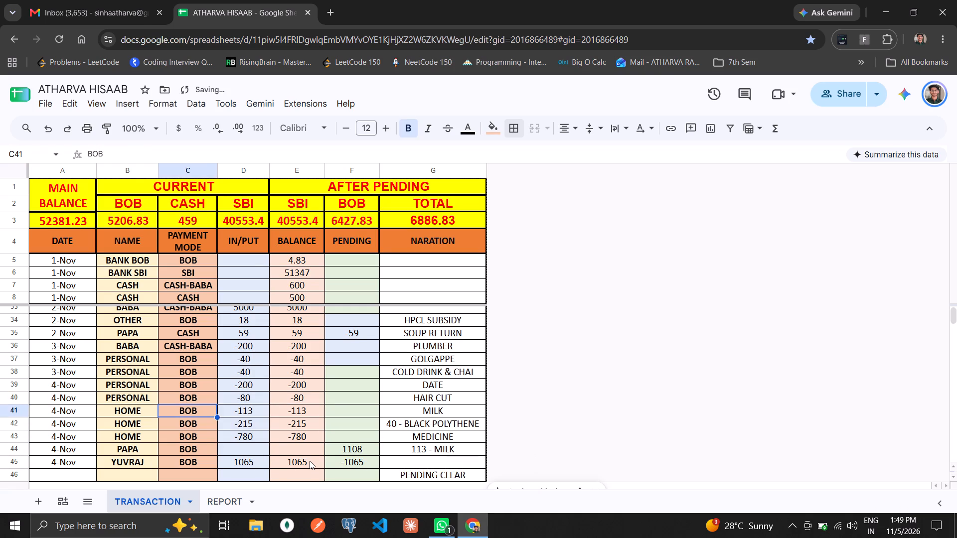
key("Right")
key("ctrl+shift+Down")
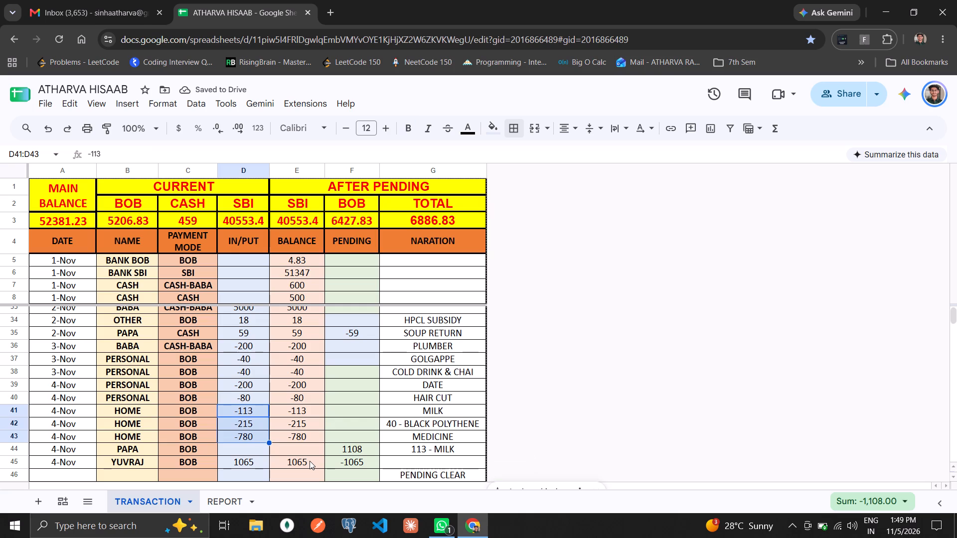
key("Right")
key("Right")
key("Right")
key("Down")
key("Down")
key("Left")
key("Down")
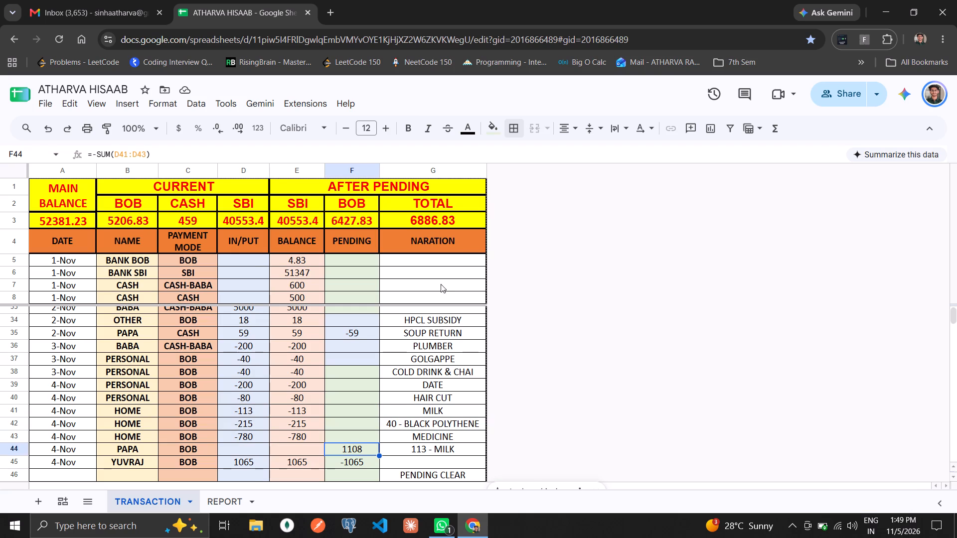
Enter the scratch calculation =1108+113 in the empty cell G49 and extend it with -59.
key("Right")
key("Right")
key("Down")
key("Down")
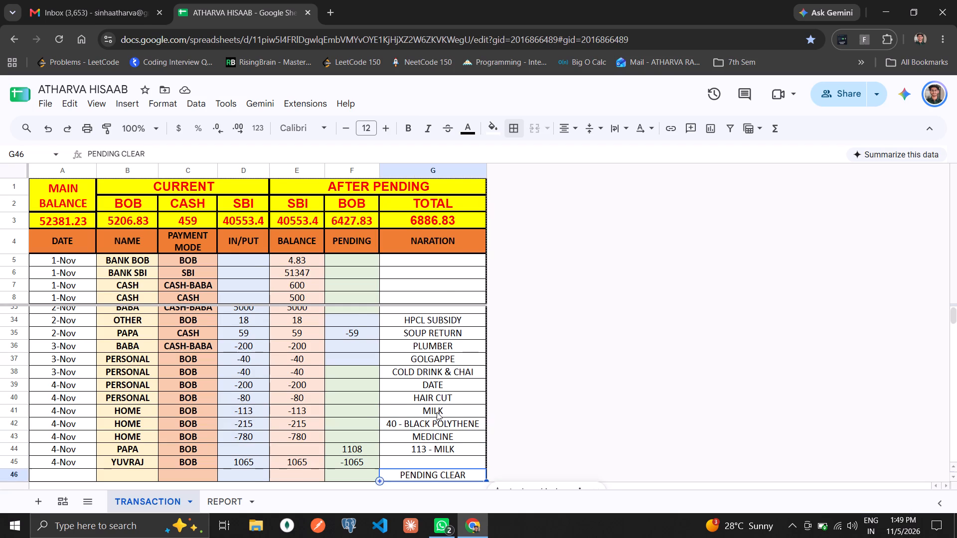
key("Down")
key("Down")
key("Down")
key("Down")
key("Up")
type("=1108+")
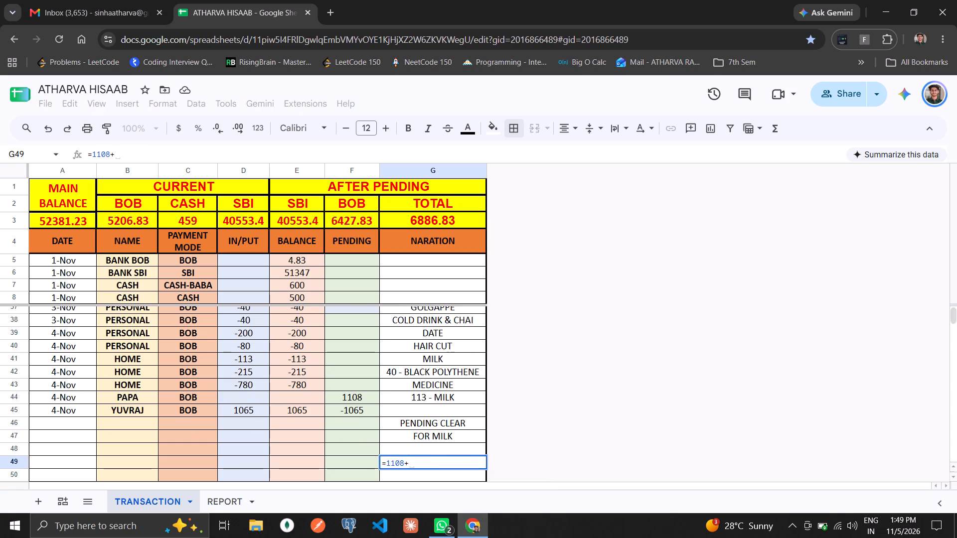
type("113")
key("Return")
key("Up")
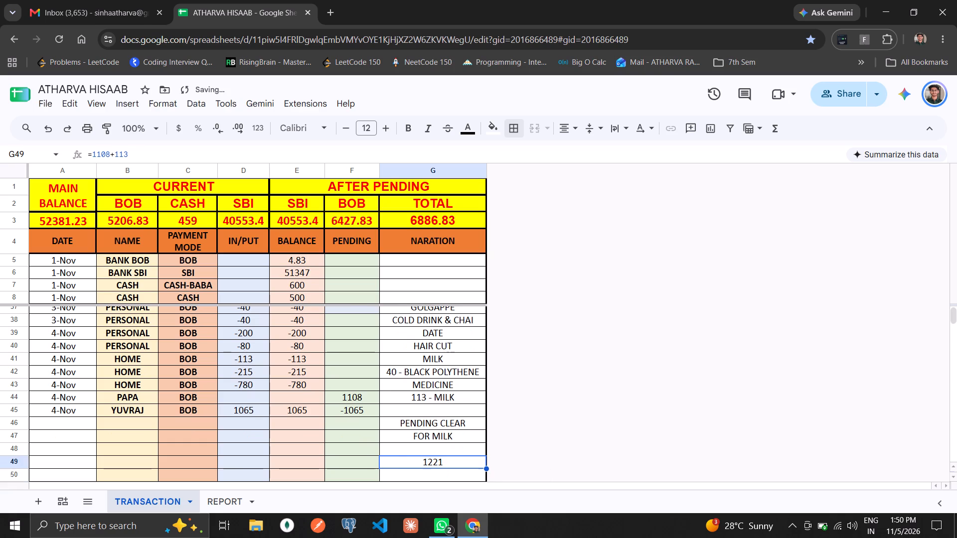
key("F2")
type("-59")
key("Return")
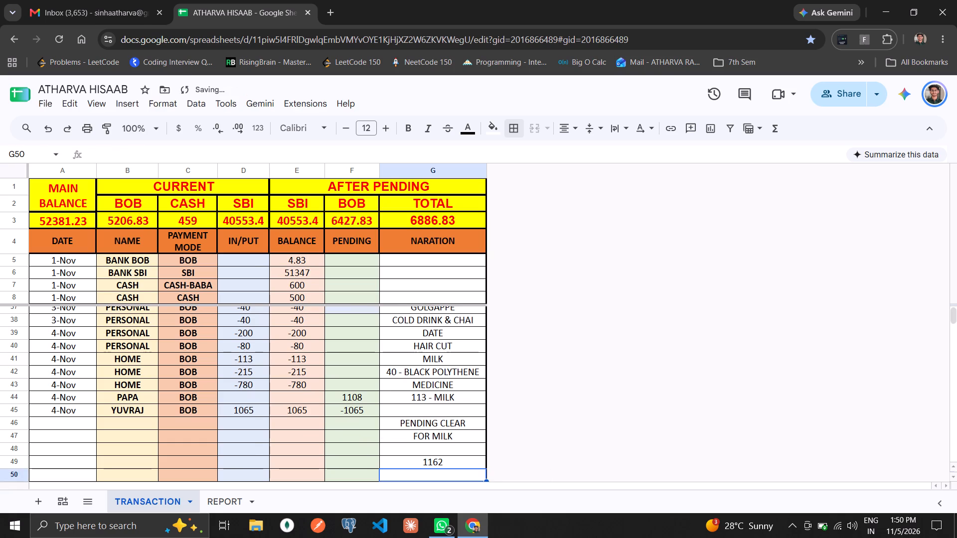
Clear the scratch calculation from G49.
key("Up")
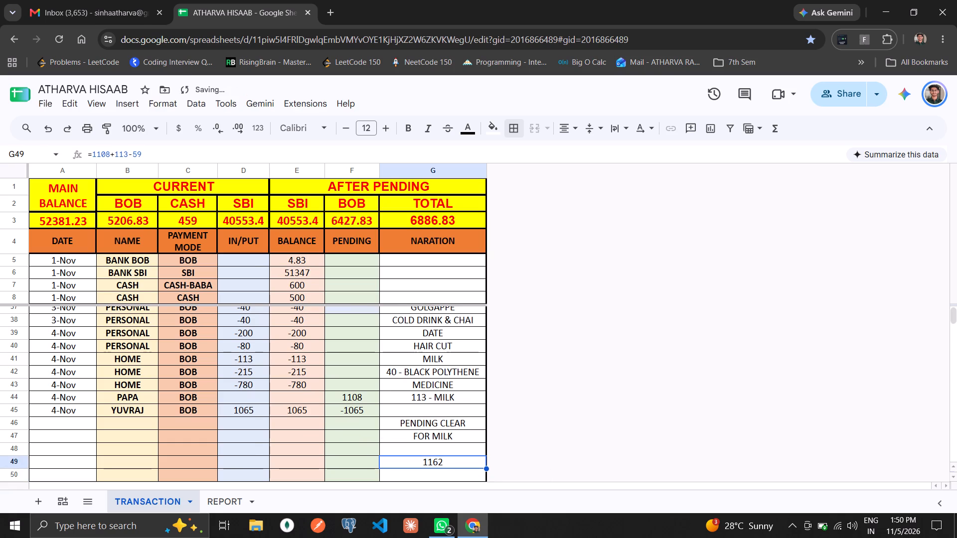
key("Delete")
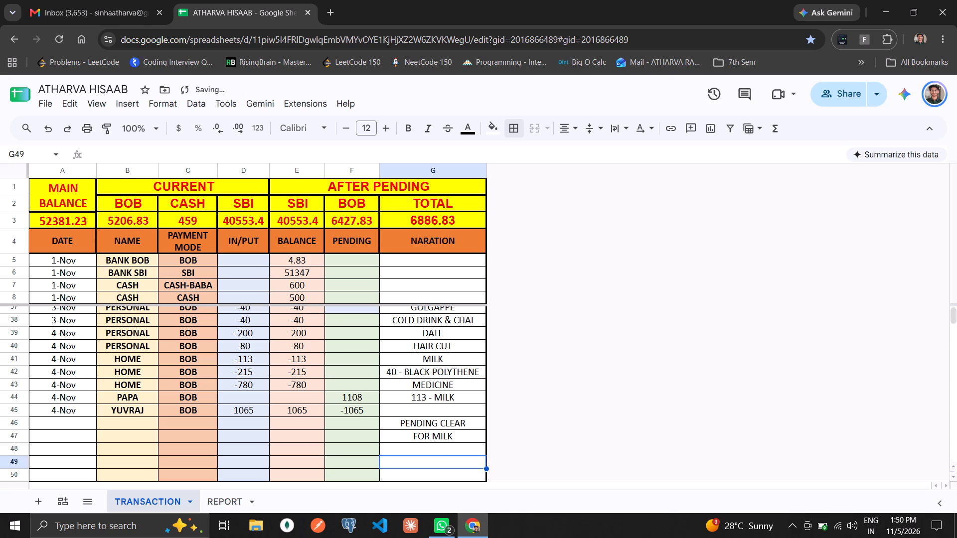
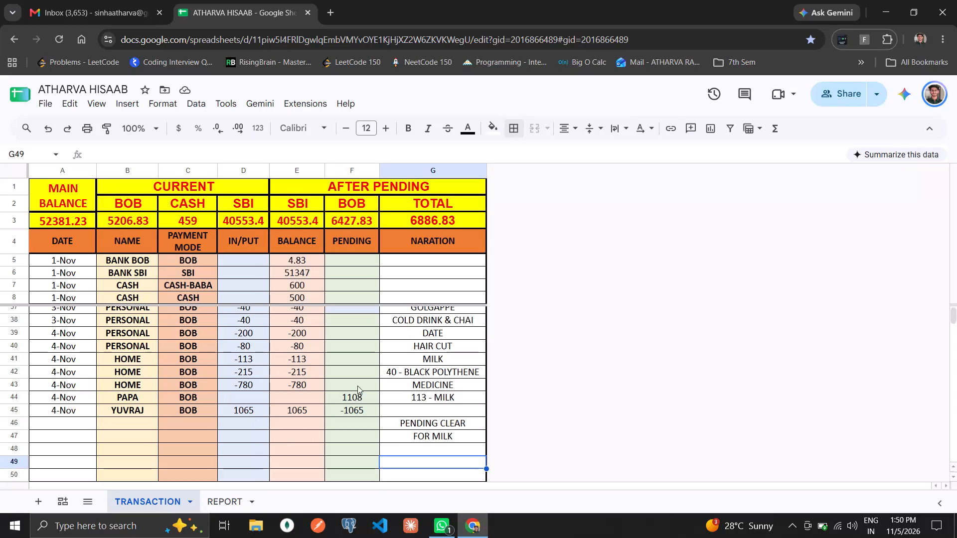
Examine the BOB balance cell B3 and go through the NAME column entries row by row down to the last entry.
left_click(136, 223)
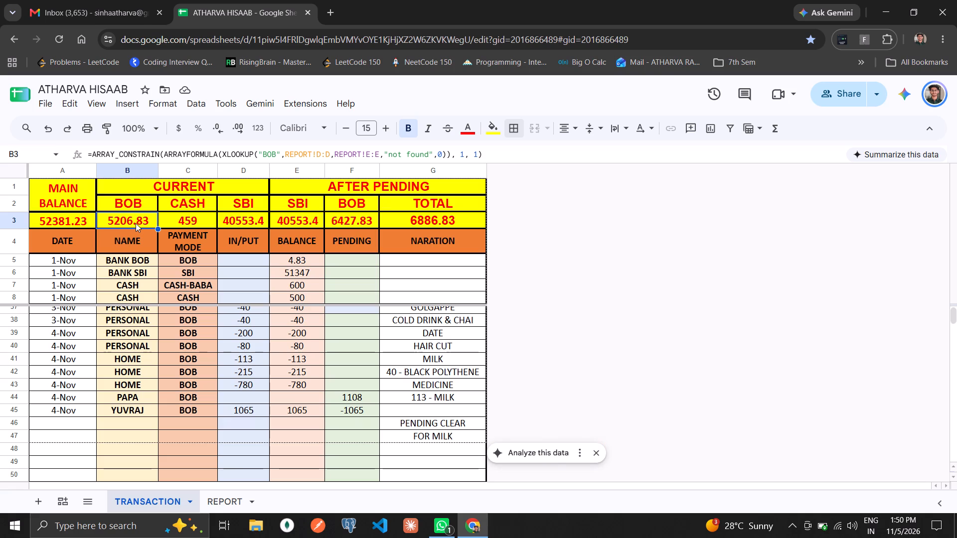
key("Up")
key("Up")
key("Up")
key("Up")
key("Down")
key("Down")
key("Down")
key("Down")
key("Down")
key("Down")
key("Down")
key("Down")
key("Down")
key("Down")
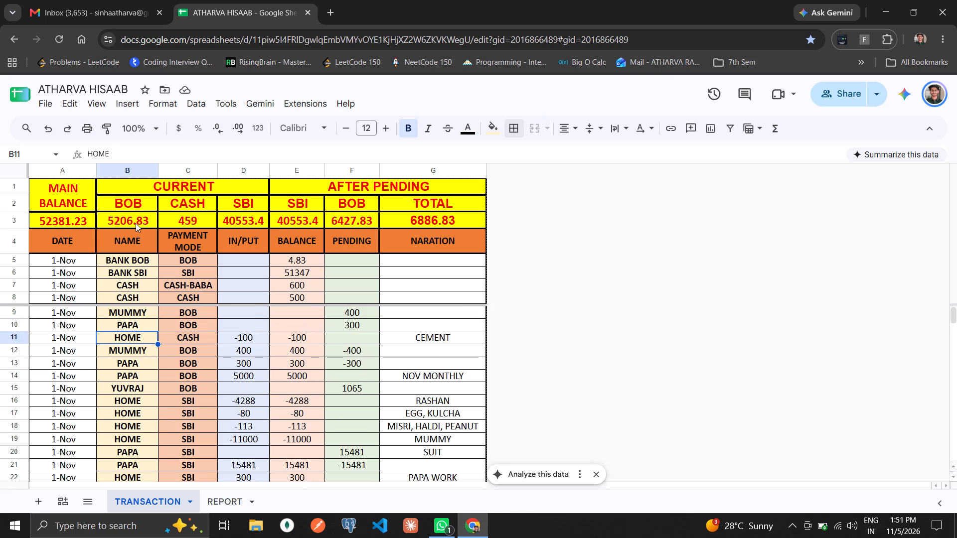
key("Down")
key("Down")
key("Down")
key("Down")
key("Down")
key("Down")
key("Down")
key("Down")
key("Down")
key("Down")
key("Down")
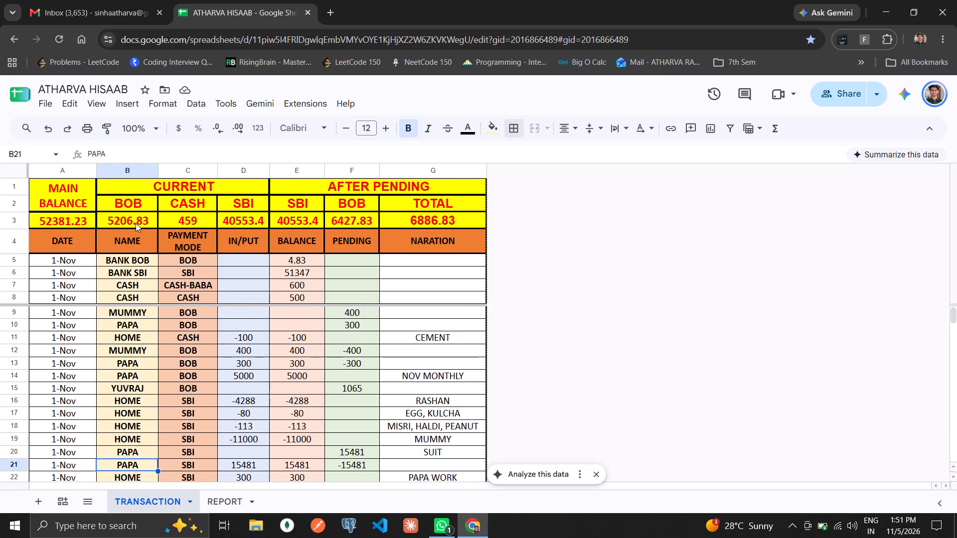
key("Down")
key("Down")
key("Down")
key("Down")
key("Down")
key("Down")
key("Down")
key("Down")
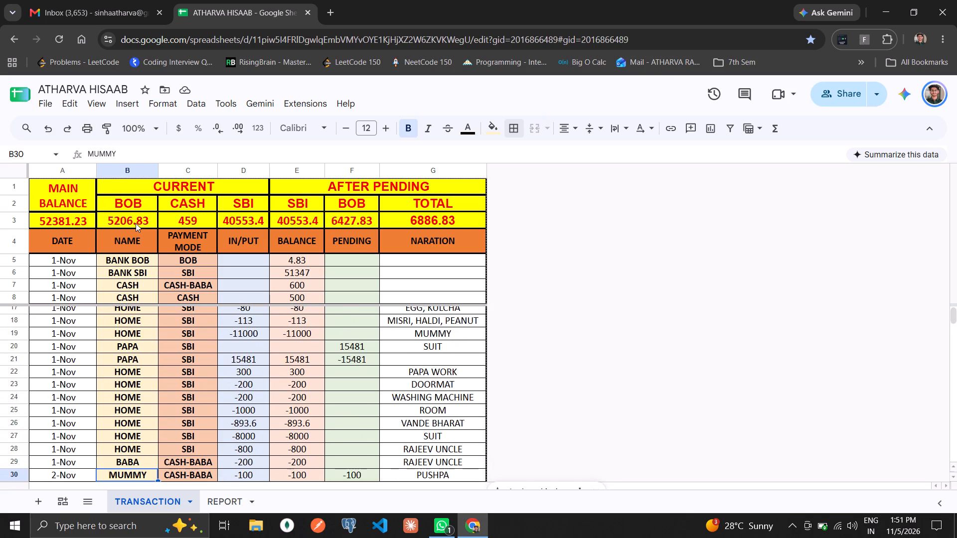
key("Down")
key("Down")
key("Down")
key("Down")
key("Down")
key("Down")
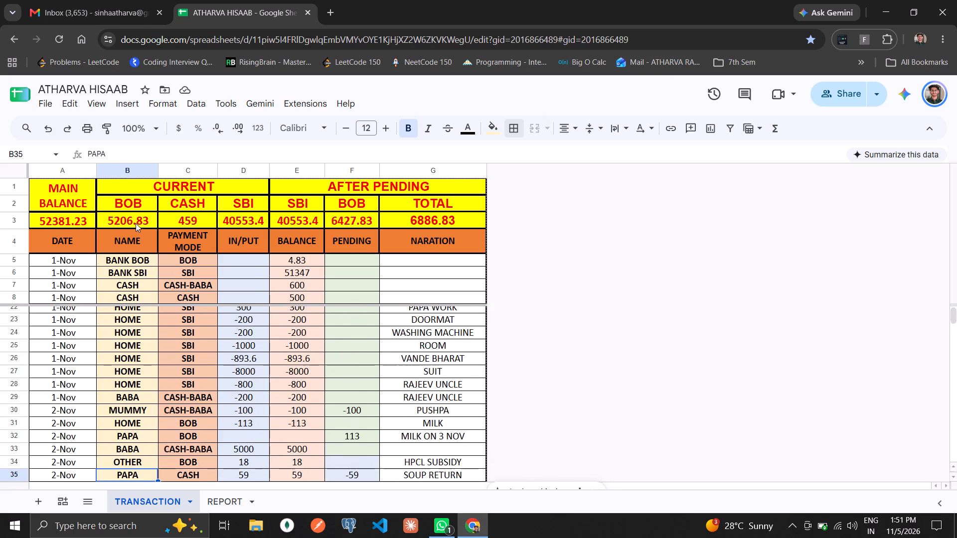
key("Down")
key("Down")
key("Down")
key("Down")
key("Down")
key("Down")
key("Down")
key("Down")
key("Down")
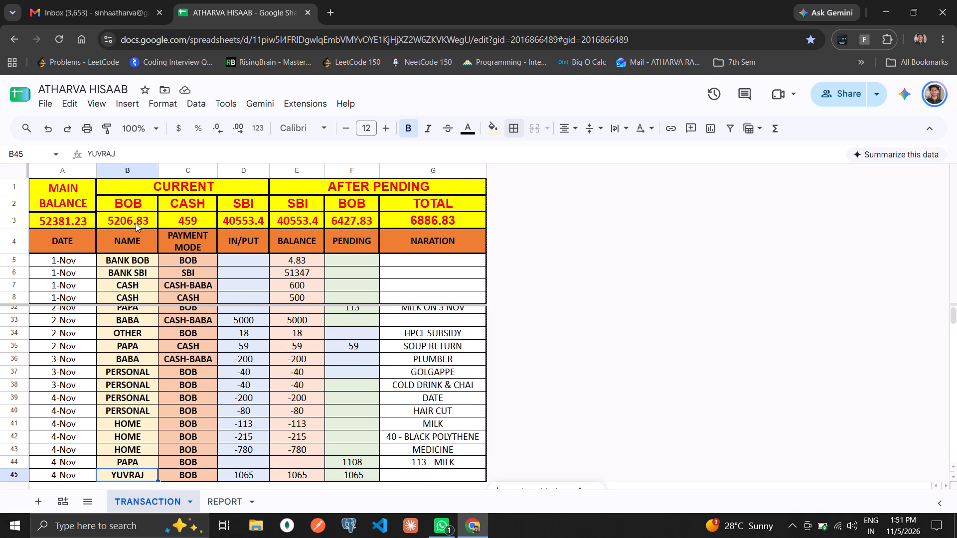
key("Down")
key("Down")
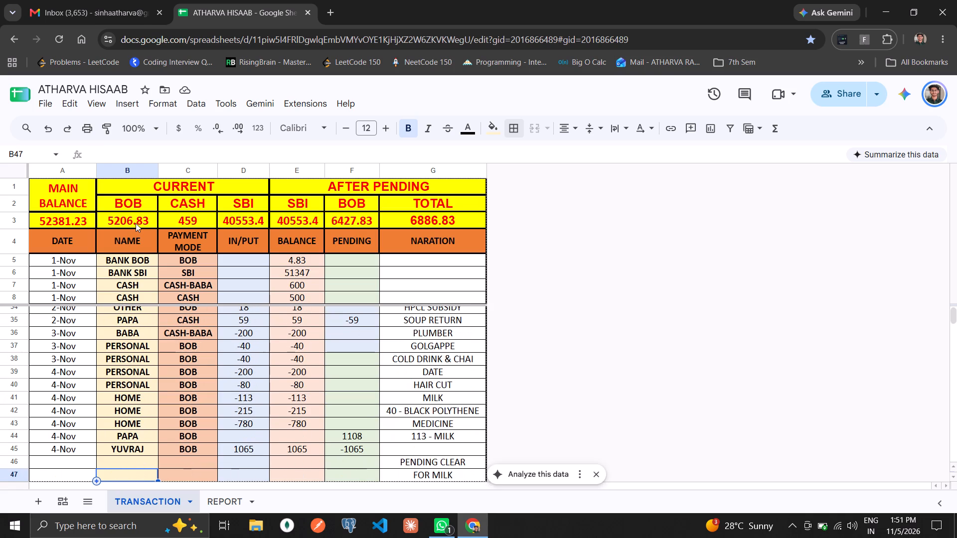
Clear the leftover PENDING CLEAR and FOR MILK narrations in G46:G47.
key("Down")
key("Up")
key("Right")
key("Up")
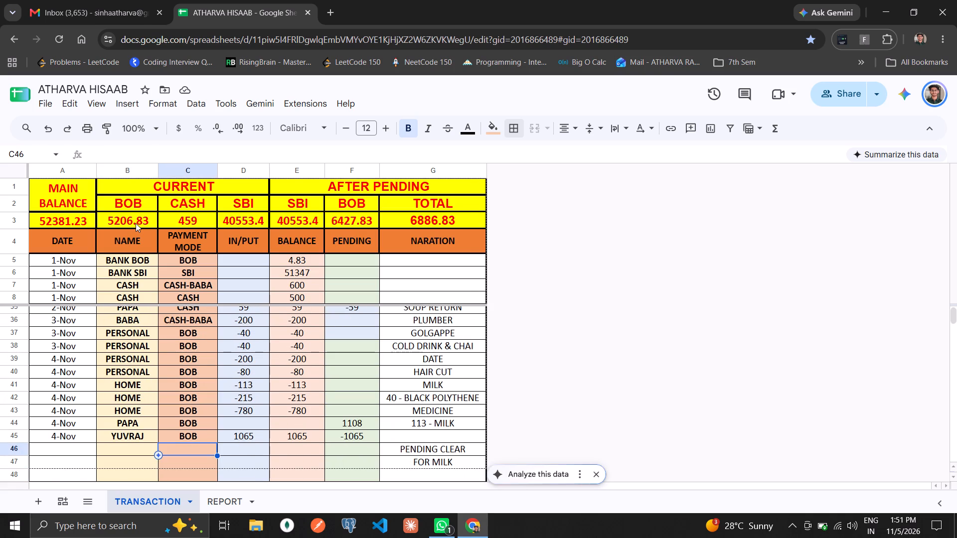
key("ctrl+Right")
key("shift+Down")
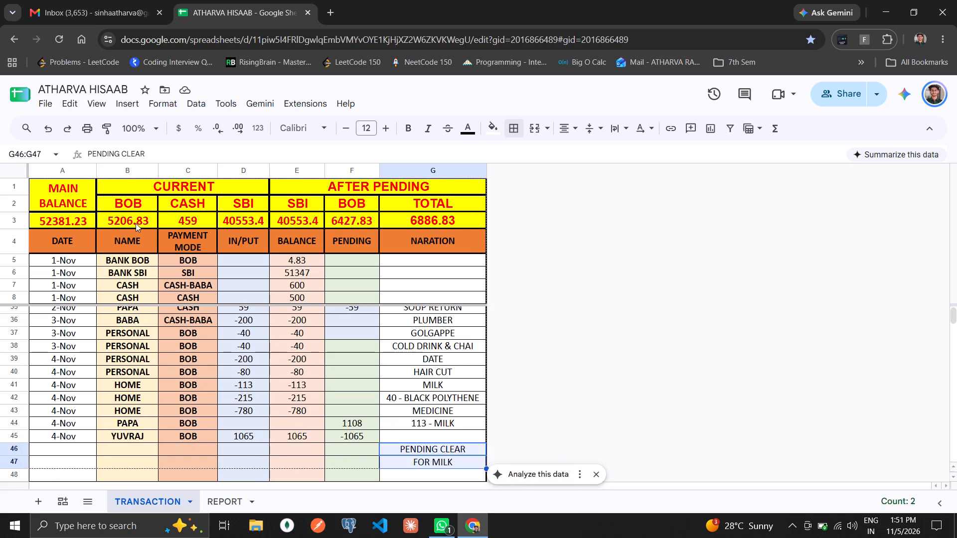
key("Delete")
Start a PERSONAL entry in row 46 with the 4-Nov date and BOB payment mode filled down from the row above.
key("Left")
key("Left")
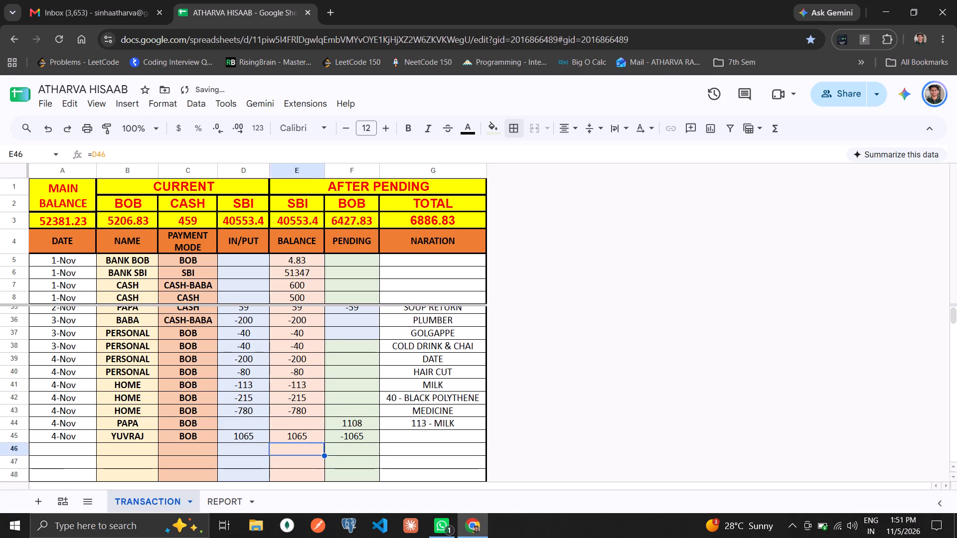
key("Left")
key("Left")
key("Left")
key("Left")
key("ctrl+d")
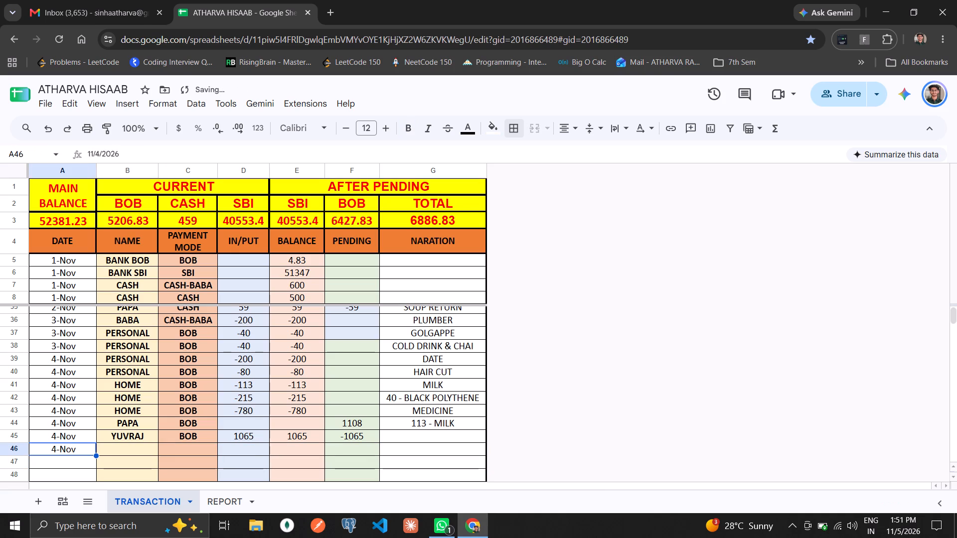
key("Right")
type("PERSONAL")
key("Right")
key("ctrl+d")
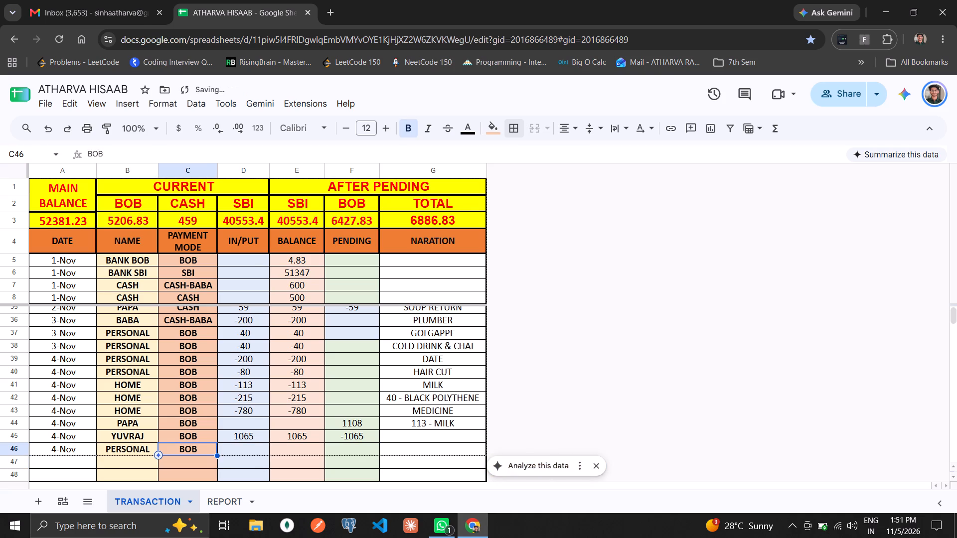
Enter -32 as the IN/PUT amount and EGG as the narration for the PERSONAL entry in row 46.
key("Right")
type("-32")
key("Right")
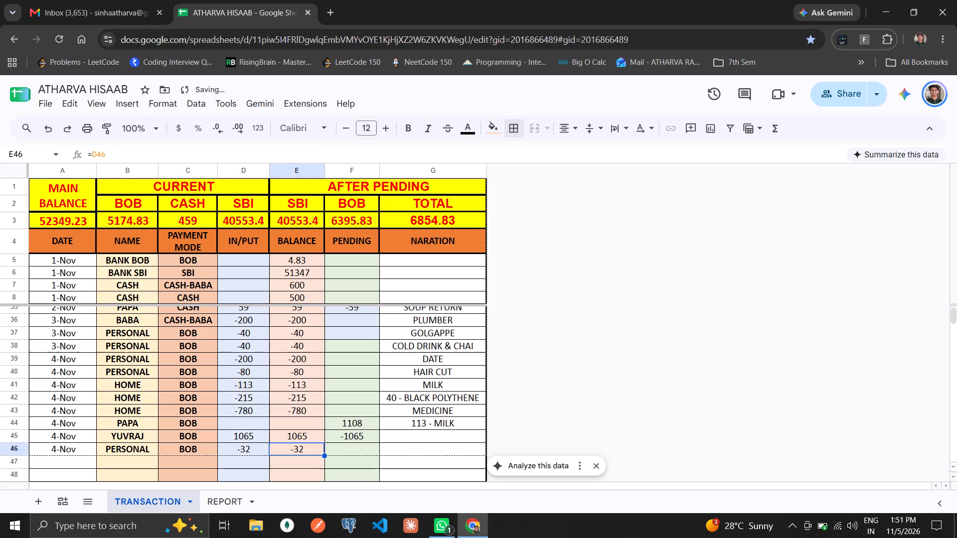
key("Right")
key("Right")
type("EGG")
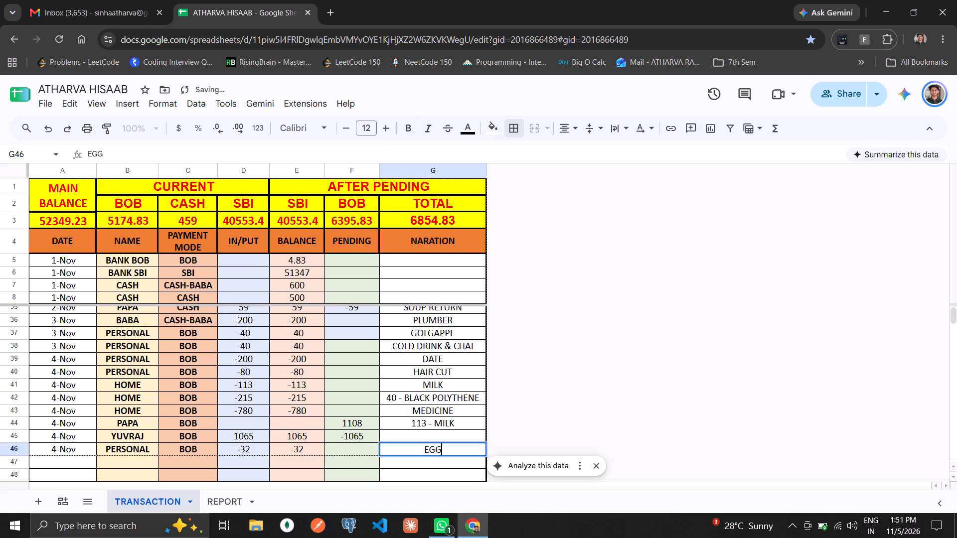
key("Return")
Start an entry in row 47 with the date filled down, the name PAPA and the payment mode BOB.
key("Left")
key("Left")
key("Left")
key("Left")
key("Left")
key("Left")
key("Left")
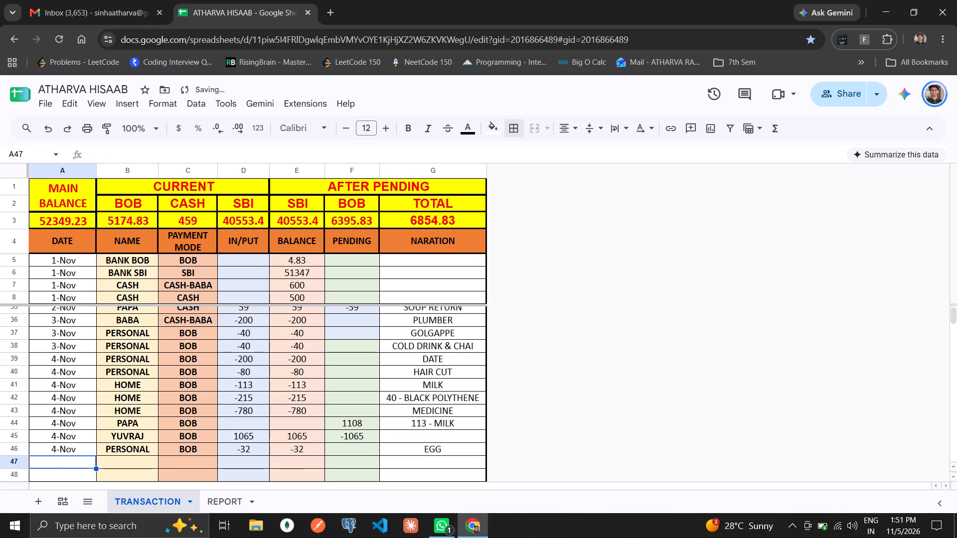
key("ctrl+d")
key("Right")
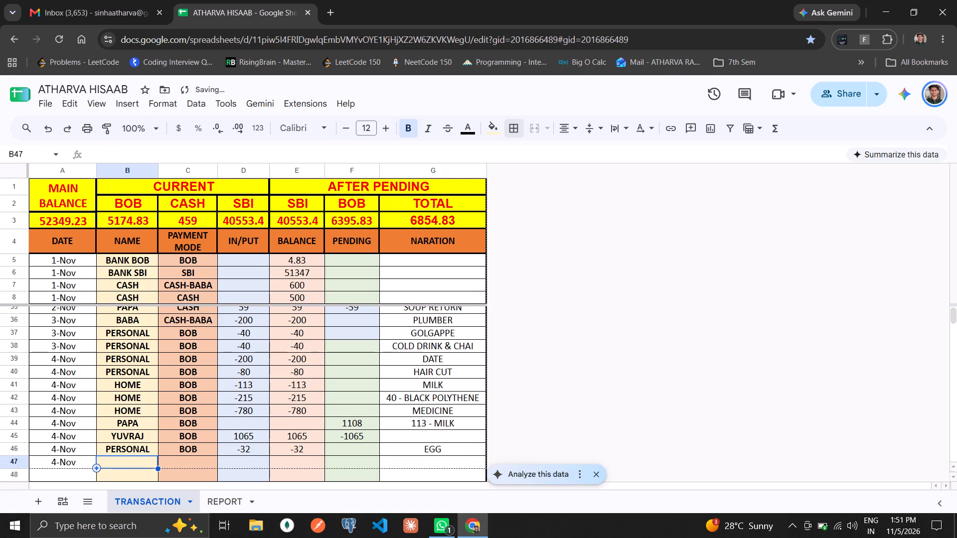
type("PAPA")
key("Right")
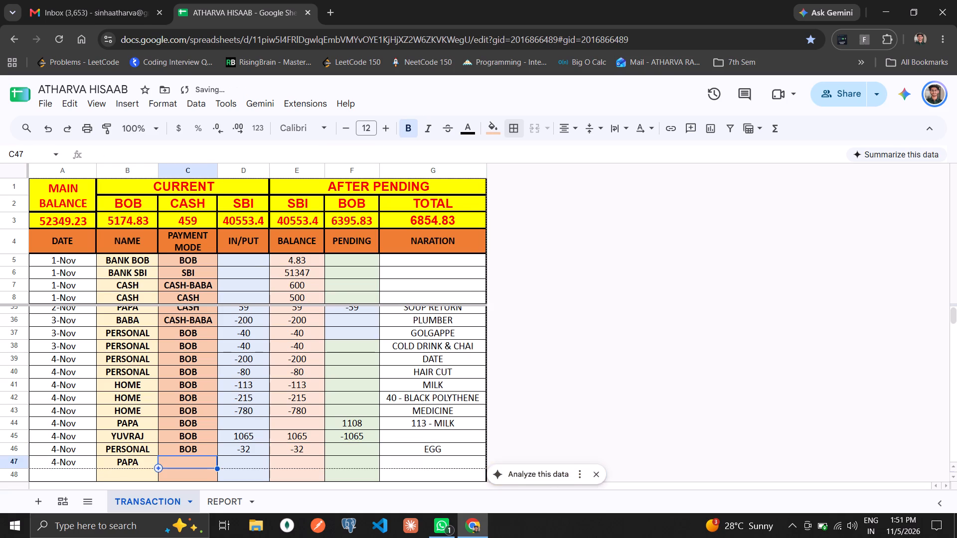
type("BOB")
Change the date of the PAPA entry in A47 to 5-Nov.
key("Left")
key("Left")
key("Left")
key("Left")
type("5-Nov")
Enter 1162 as the IN/PUT amount and -1162 as the PENDING amount for the PAPA entry in row 47.
key("Right")
key("Right")
key("Right")
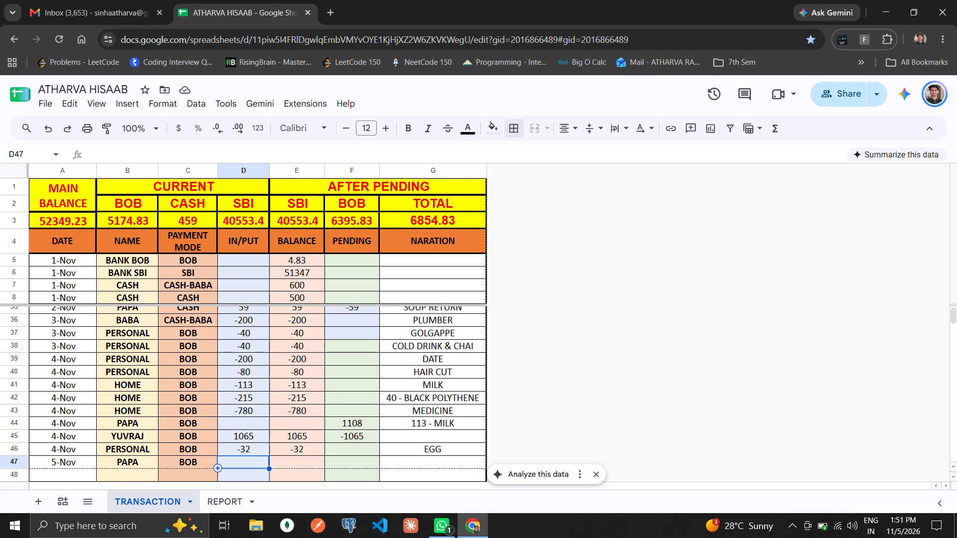
type("11")
type("62")
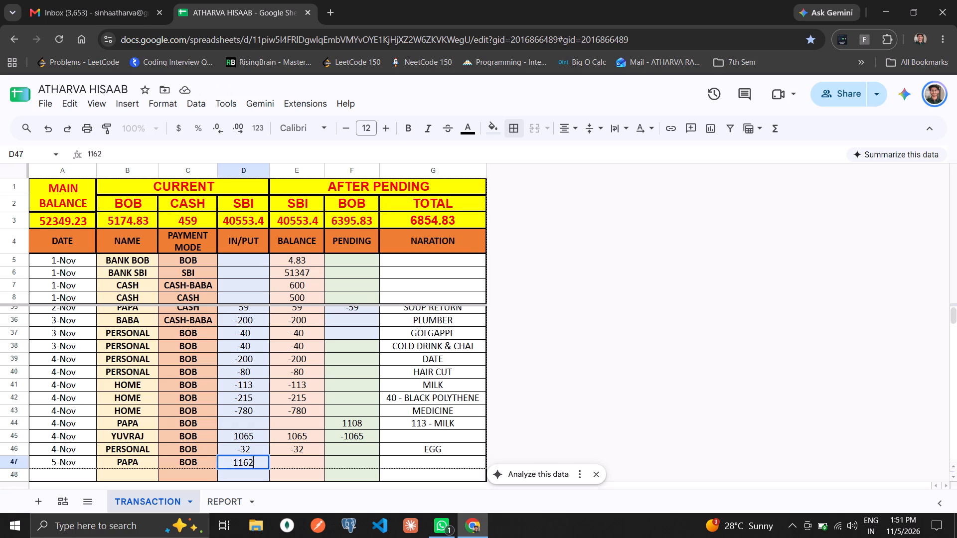
key("Down")
key("Up")
key("Right")
key("Right")
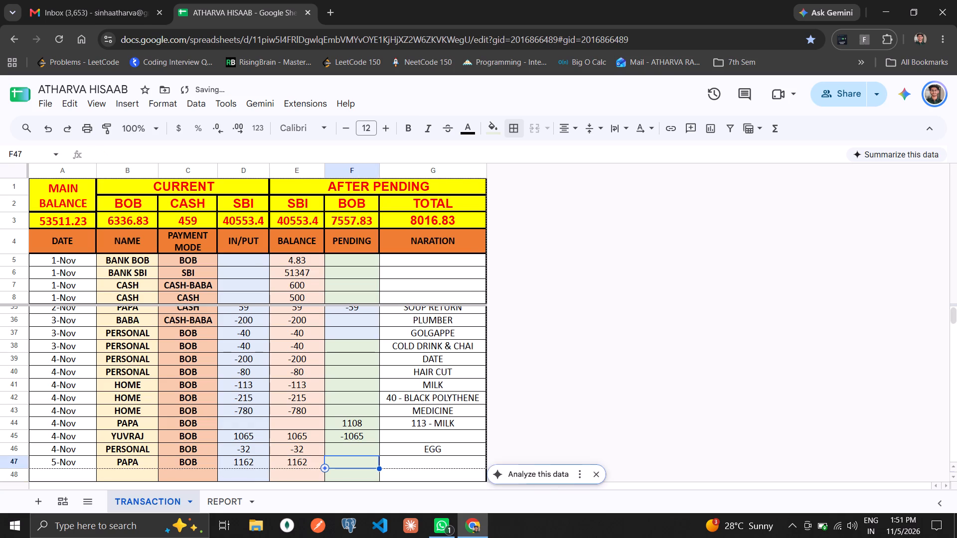
type("-1162")
key("Down")
Start a second 5-Nov PAPA entry in row 48, filling down the date, name and BOB payment mode from row 47.
key("Left")
key("Left")
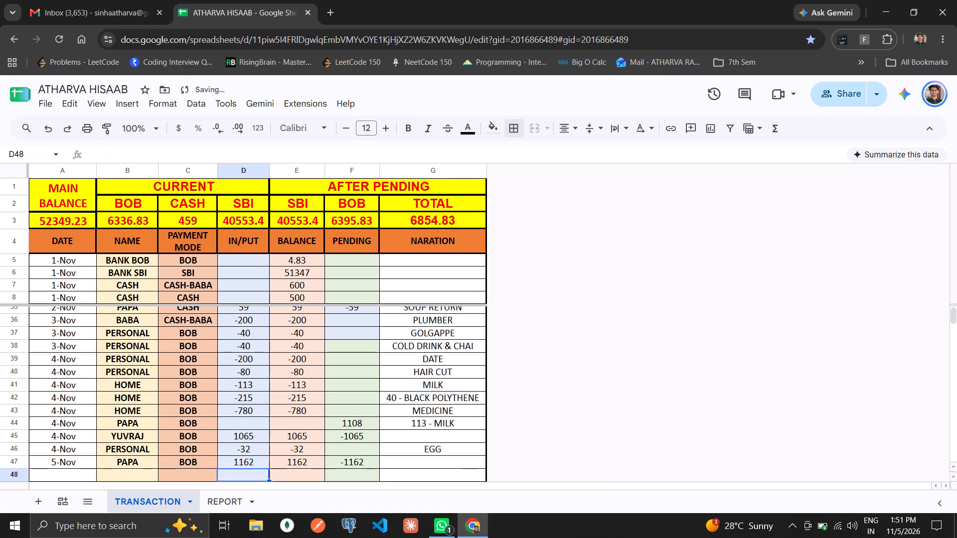
key("Left")
key("Left")
key("Left")
key("Left")
key("Left")
key("ctrl+d")
key("Right")
key("Right")
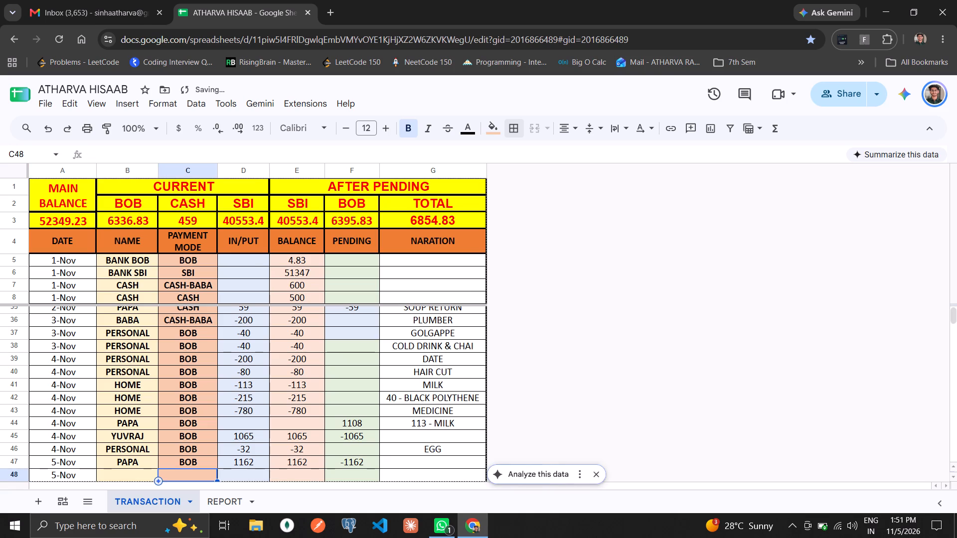
key("Left")
key("ctrl+d")
key("Right")
key("ctrl+d")
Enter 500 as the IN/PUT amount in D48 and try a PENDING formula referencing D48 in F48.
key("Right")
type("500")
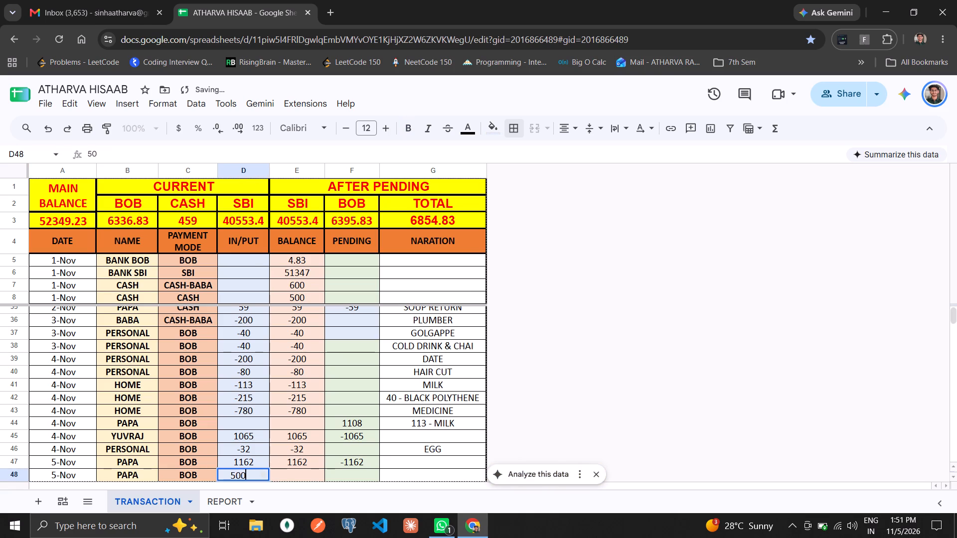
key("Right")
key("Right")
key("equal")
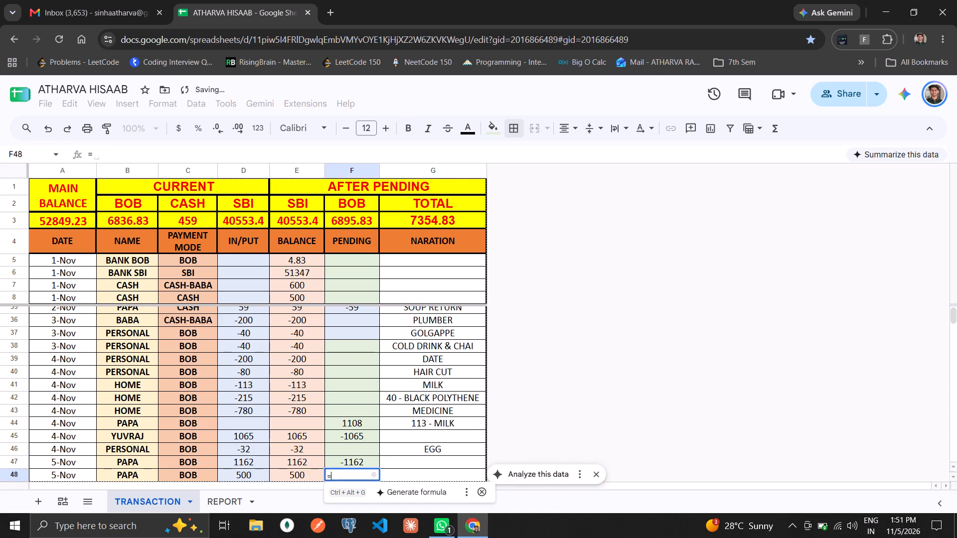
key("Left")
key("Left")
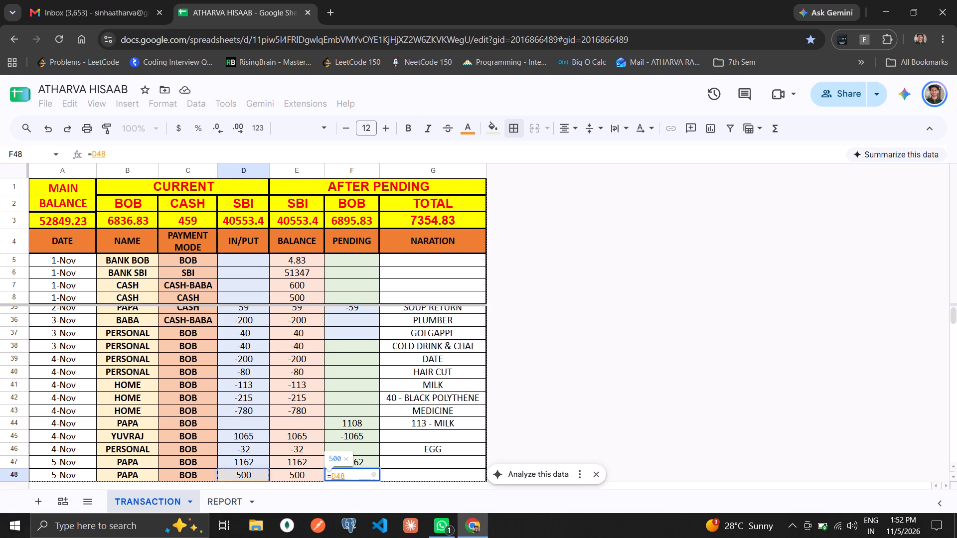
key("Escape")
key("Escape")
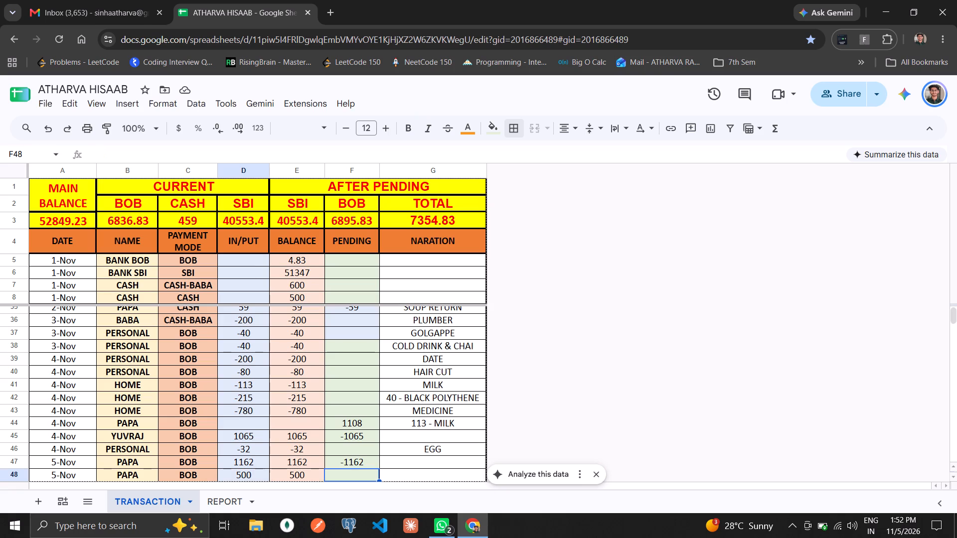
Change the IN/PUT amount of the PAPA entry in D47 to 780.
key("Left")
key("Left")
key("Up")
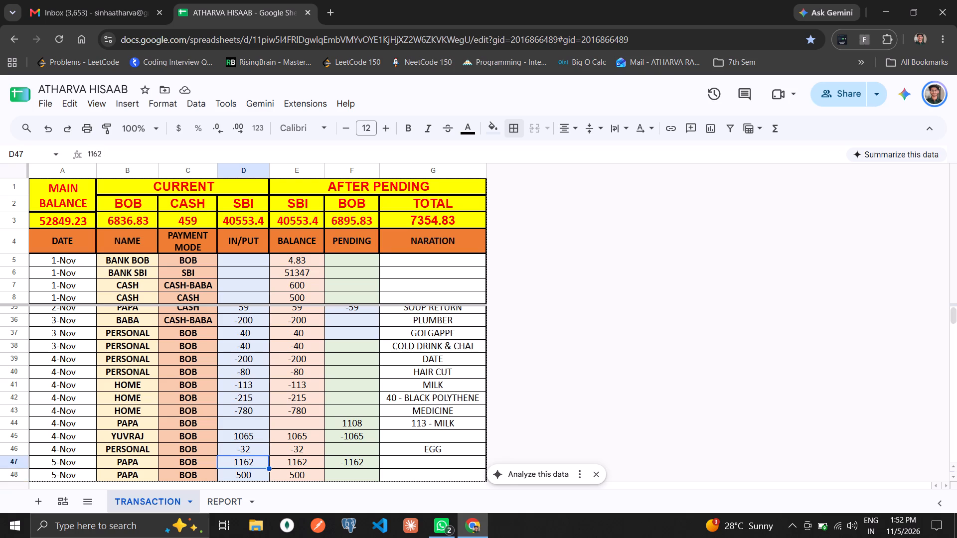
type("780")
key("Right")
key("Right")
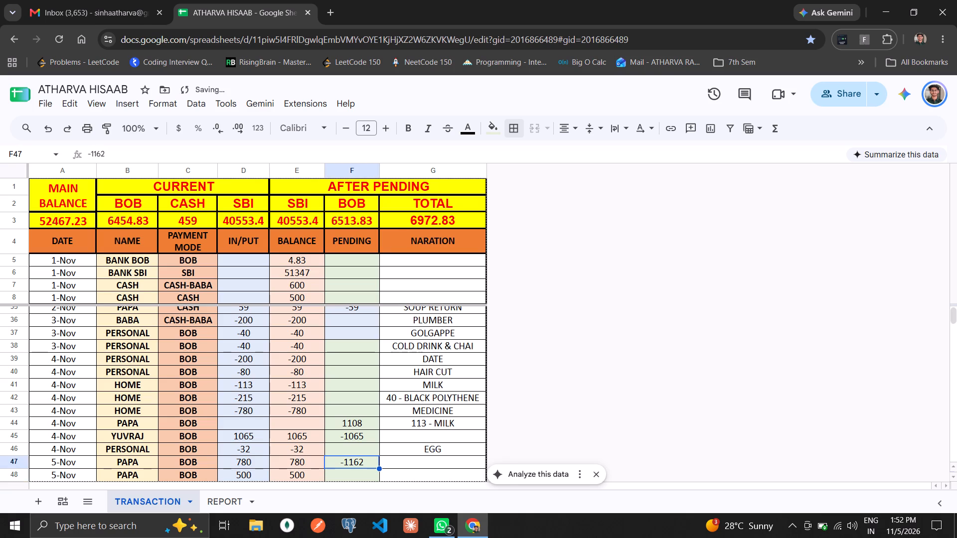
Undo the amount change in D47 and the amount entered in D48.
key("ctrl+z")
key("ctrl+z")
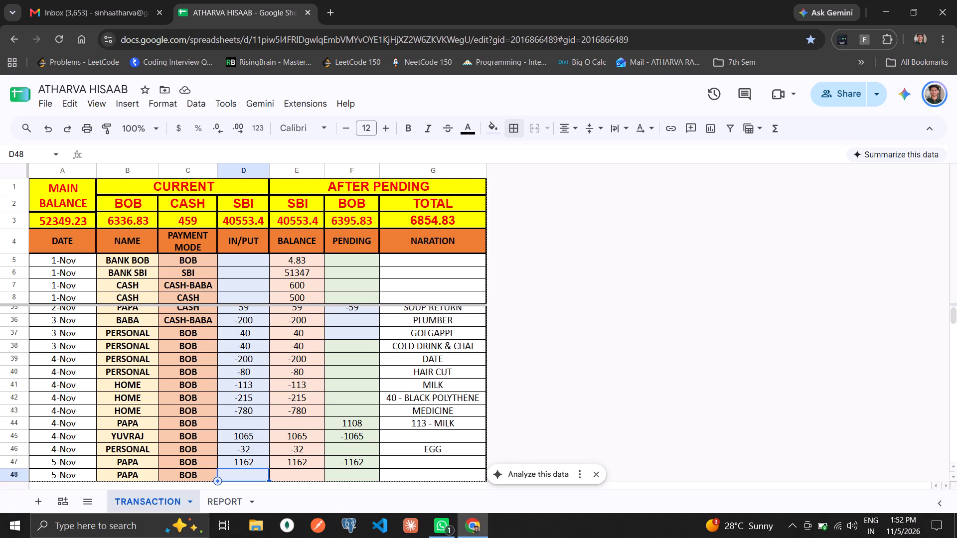
Enter 118 as the IN/PUT amount and -118 as the PENDING amount for the PAPA entry in row 48.
type("118")
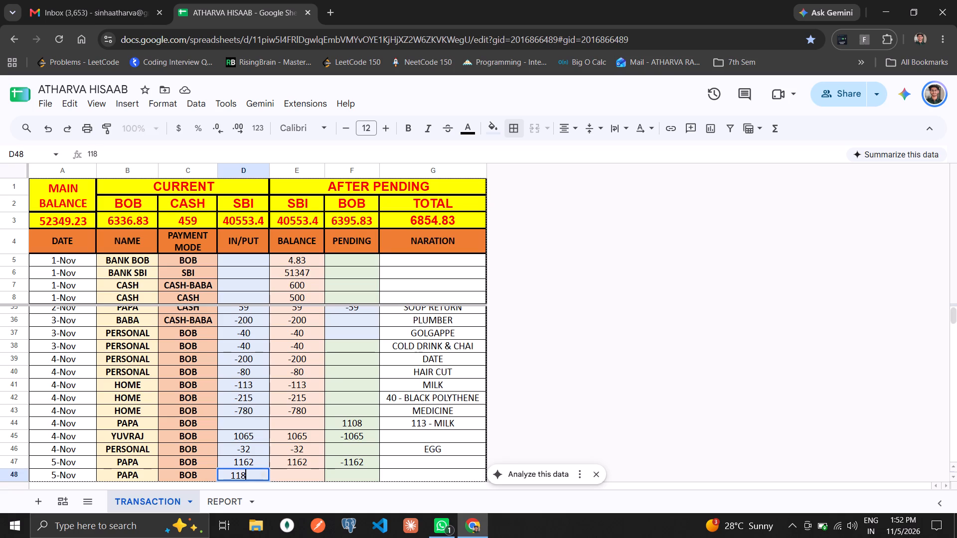
key("Right")
key("Right")
type("-118")
key("Right")
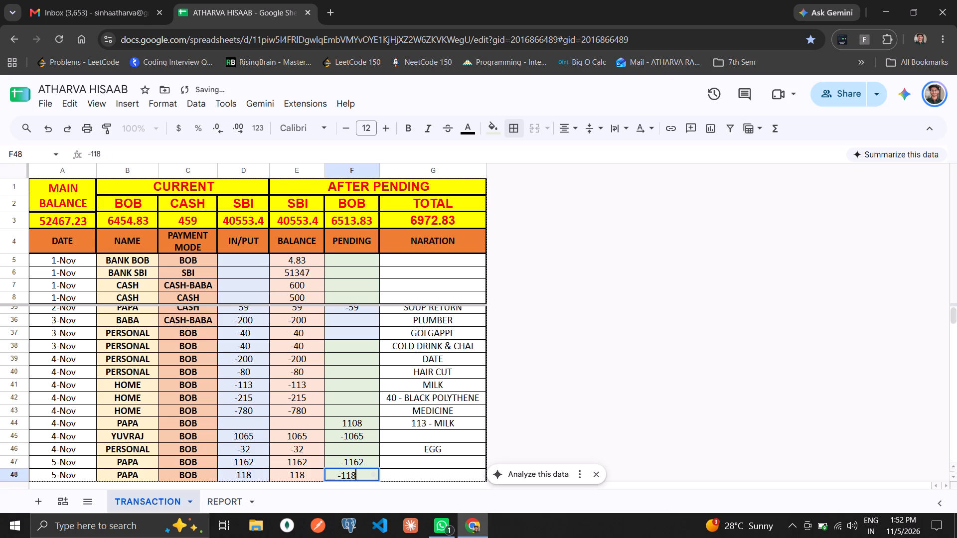
Add the narrations FOR MILK in G48 and PENDING CLEAR in G47 for the two PAPA entries.
type("FOR MILK")
key("Up")
type("PENDING CE")
key("BackSpace")
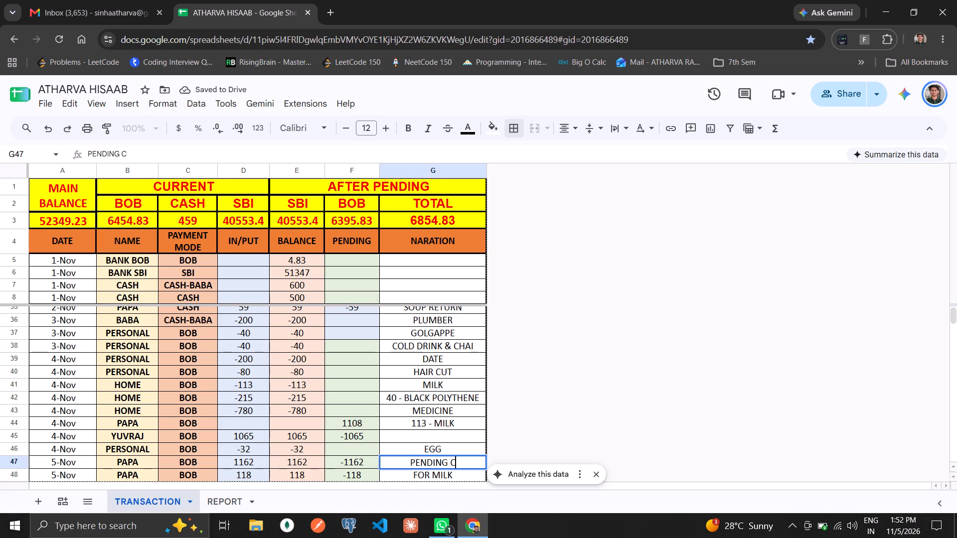
type("LEAR")
key("Return")
key("Down")
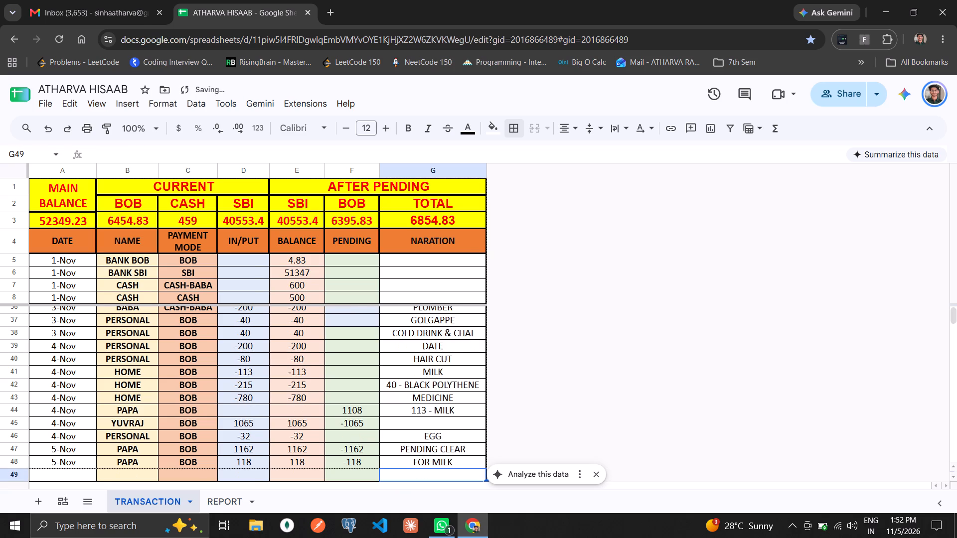
Review the newly added entries in rows 46 to 48, including their amounts and BALANCE cells.
key("ctrl+Left")
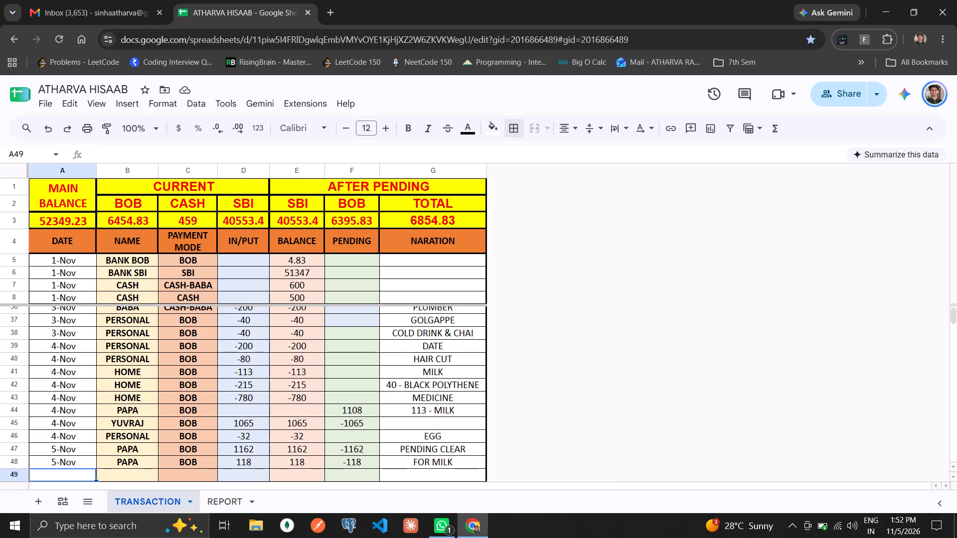
key("Up")
key("Up")
key("Up")
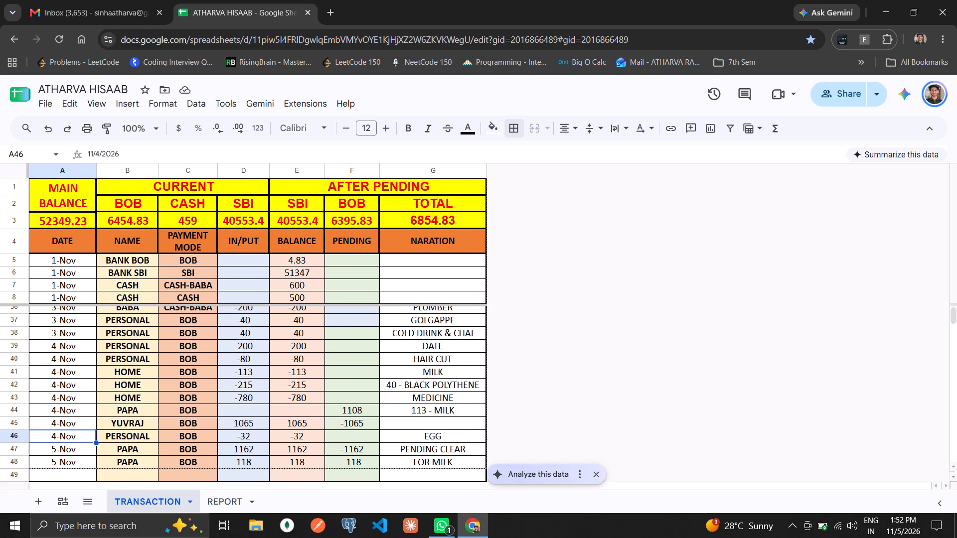
key("Right")
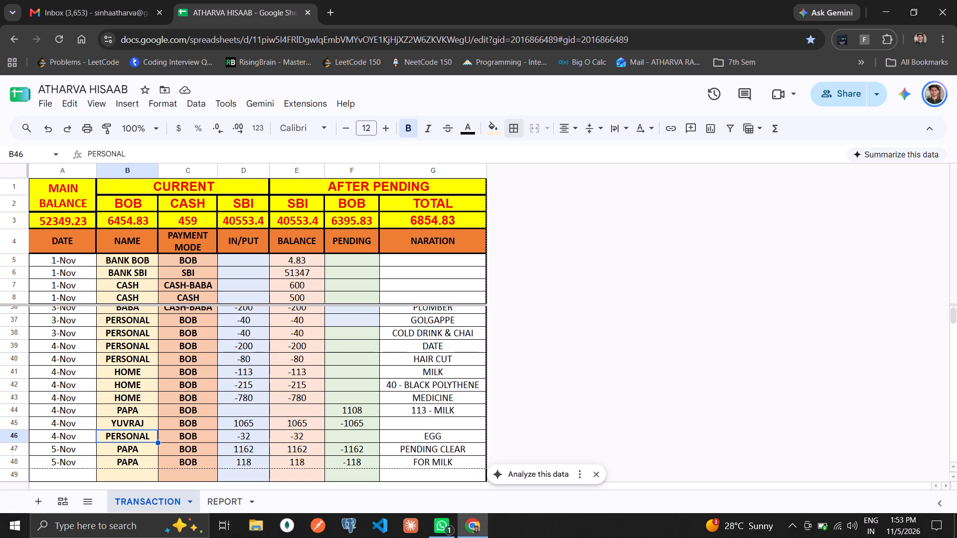
key("Right")
key("Right")
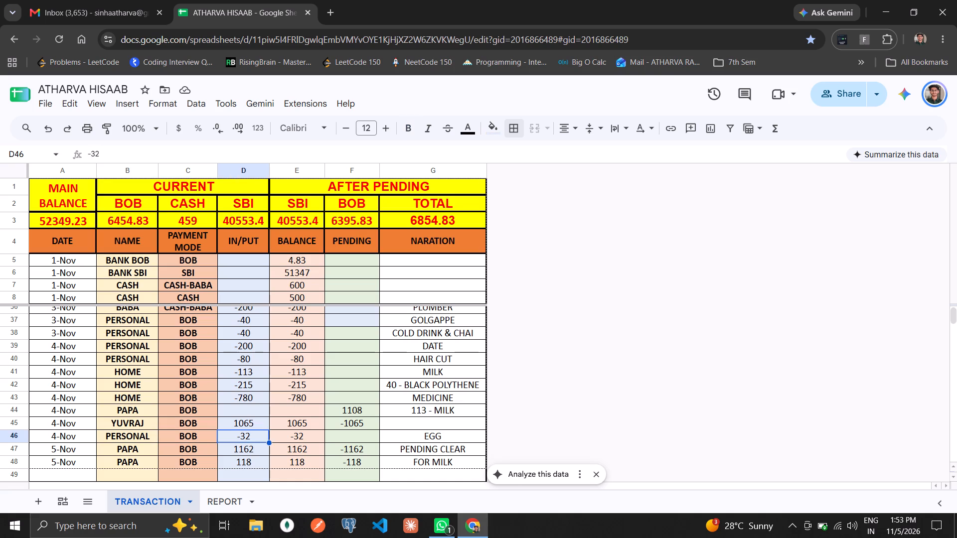
key("Right")
key("Down")
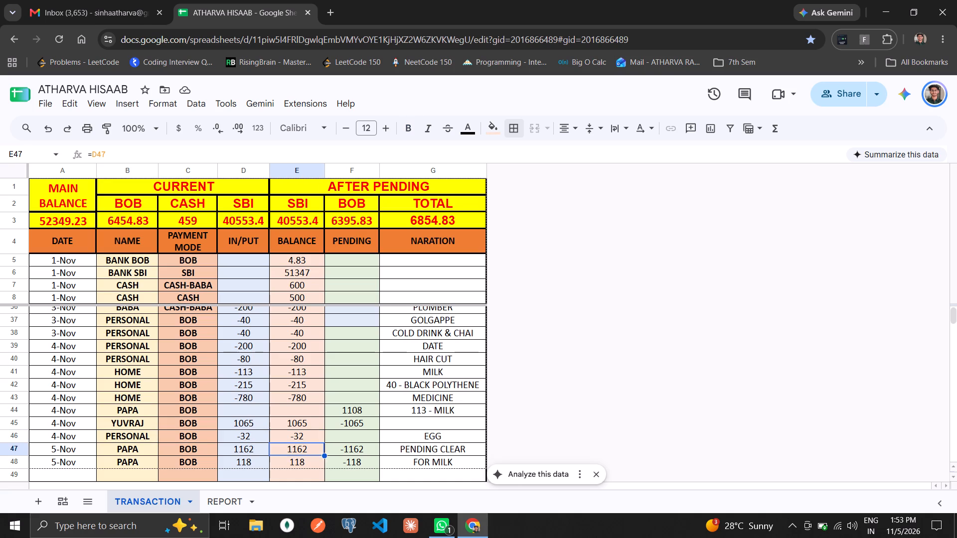
key("Down")
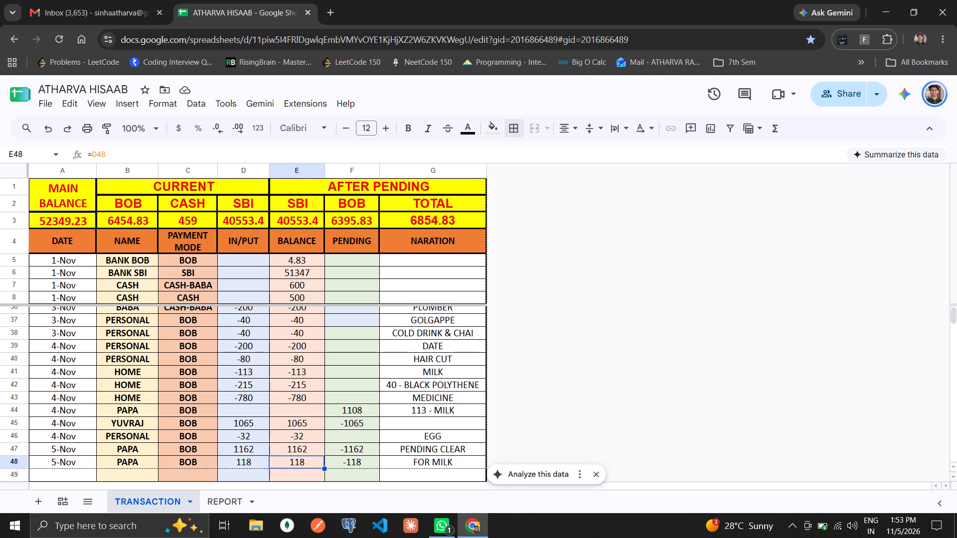
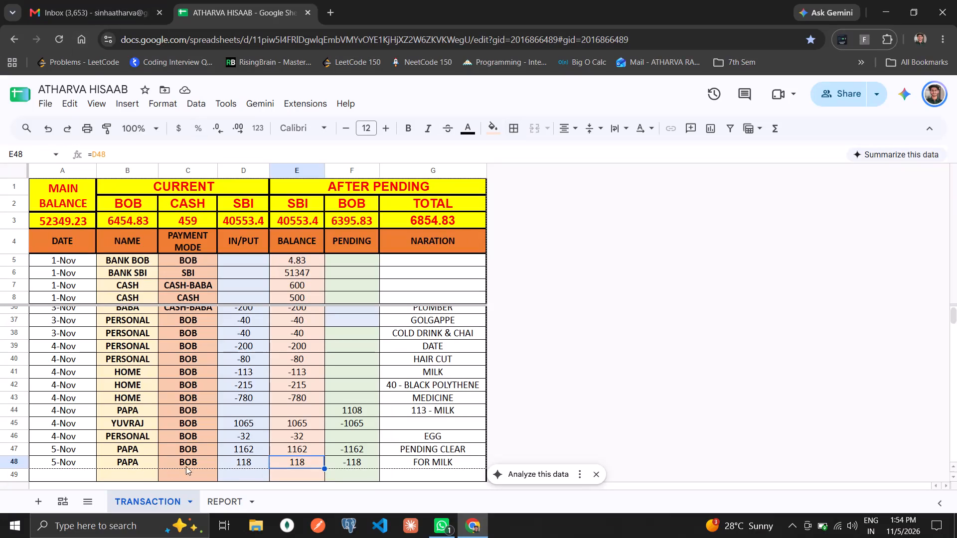
Check the pending and balance summaries in the REPORT sheet against the TRANSACTION entries.
left_click(220, 498)
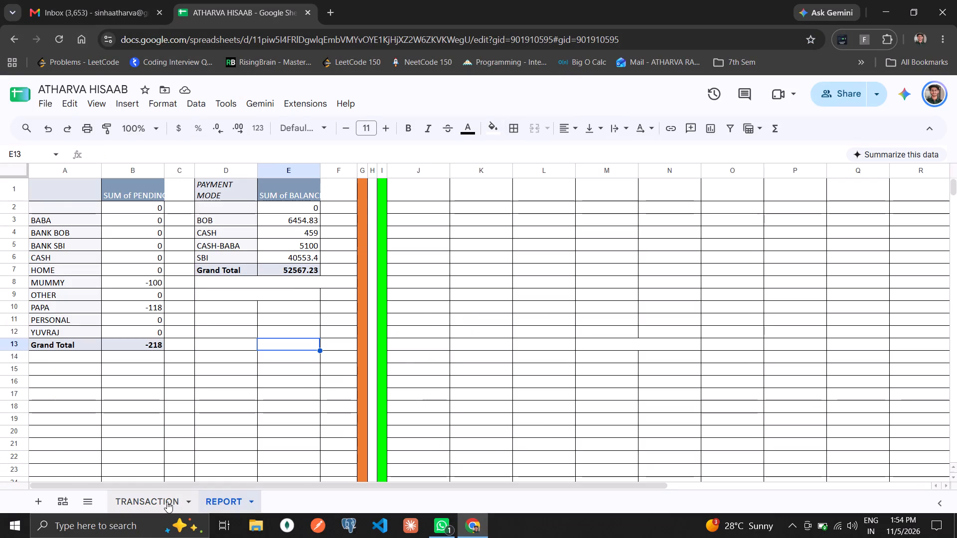
left_click(167, 502)
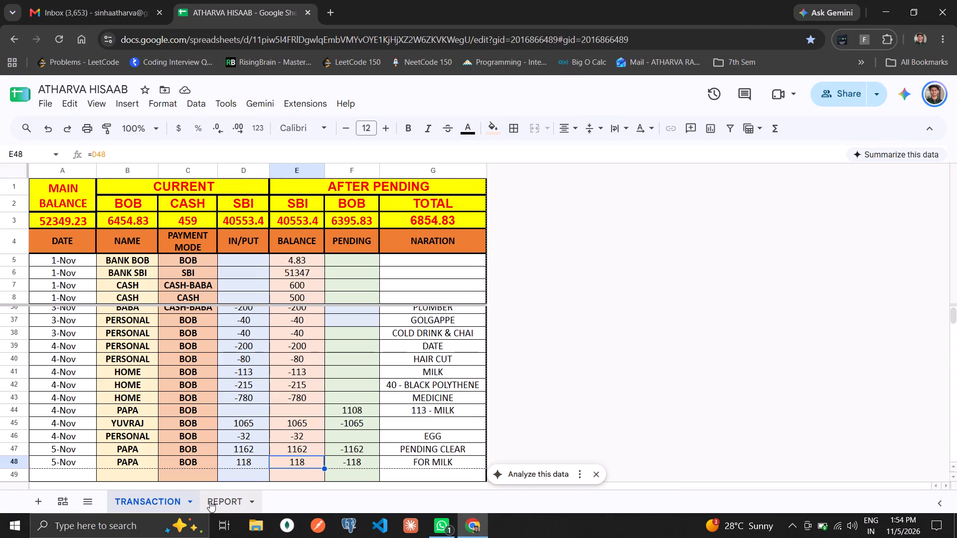
left_click(210, 501)
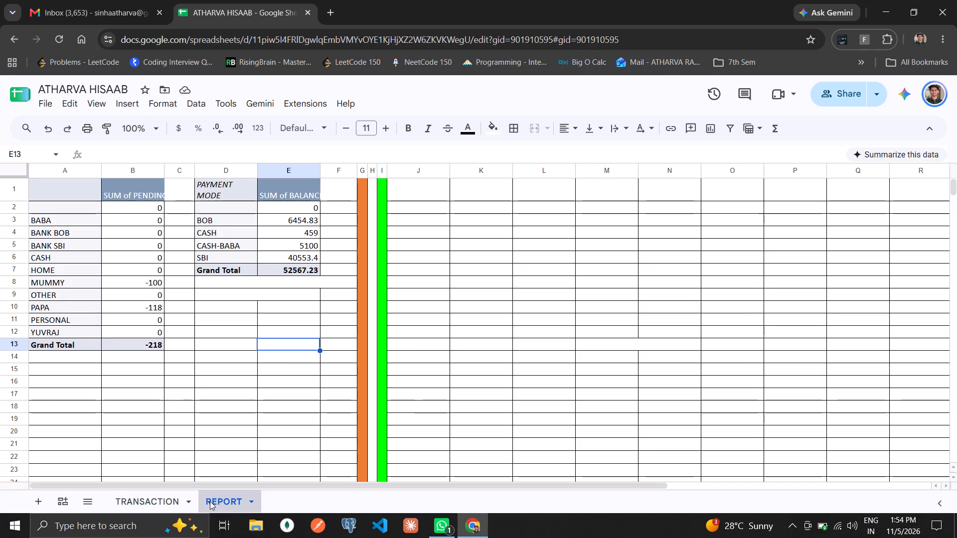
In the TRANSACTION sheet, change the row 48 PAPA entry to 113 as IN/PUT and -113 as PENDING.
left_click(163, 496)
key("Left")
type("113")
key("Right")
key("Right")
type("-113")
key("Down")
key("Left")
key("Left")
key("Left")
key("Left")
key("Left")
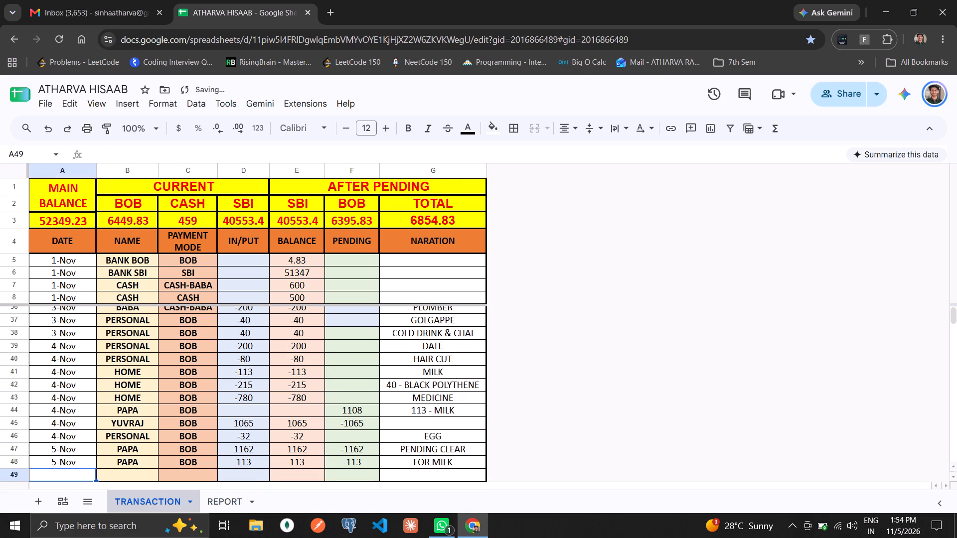
Check the REPORT sheet's pending and balance summaries again.
left_click(222, 498)
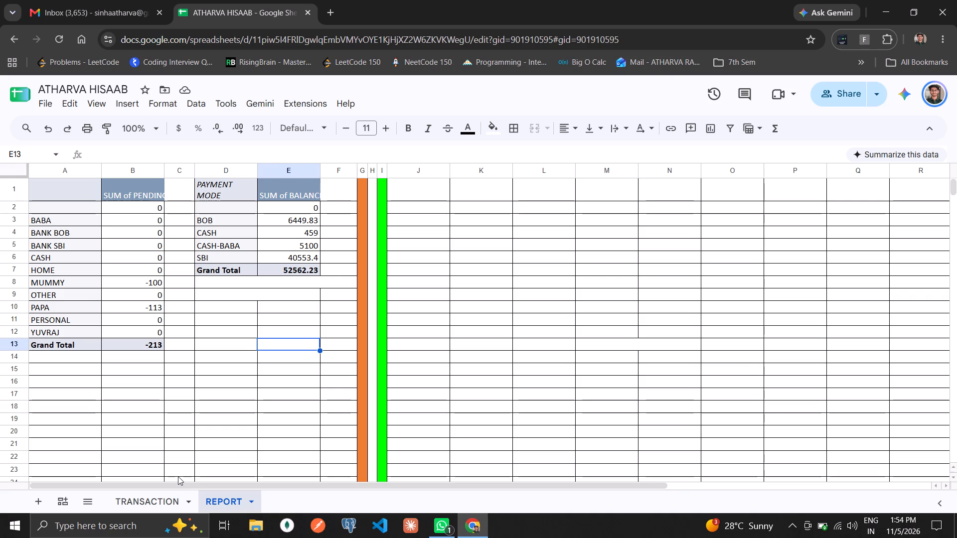
In the TRANSACTION sheet, set the row 48 PAPA entry to 118 as IN/PUT and -113 as PENDING.
left_click(154, 504)
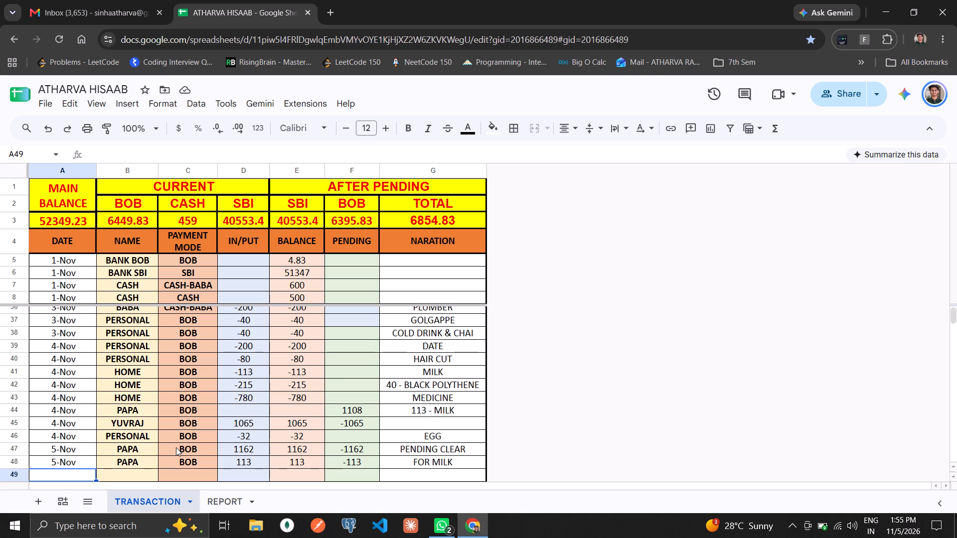
key("Up")
key("Right")
key("Right")
key("Right")
type("118")
key("Right")
key("Right")
type("-113")
key("Down")
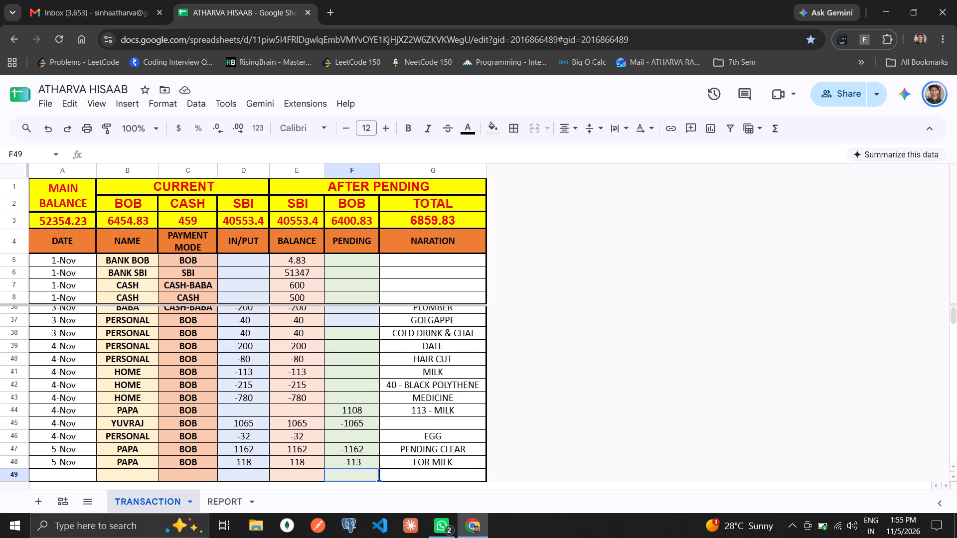
Start a new entry in row 49 with the date 5-Nov filled from the row above and the name LIGHT BILL.
key("Left")
key("Left")
key("Left")
key("Left")
key("Left")
key("Left")
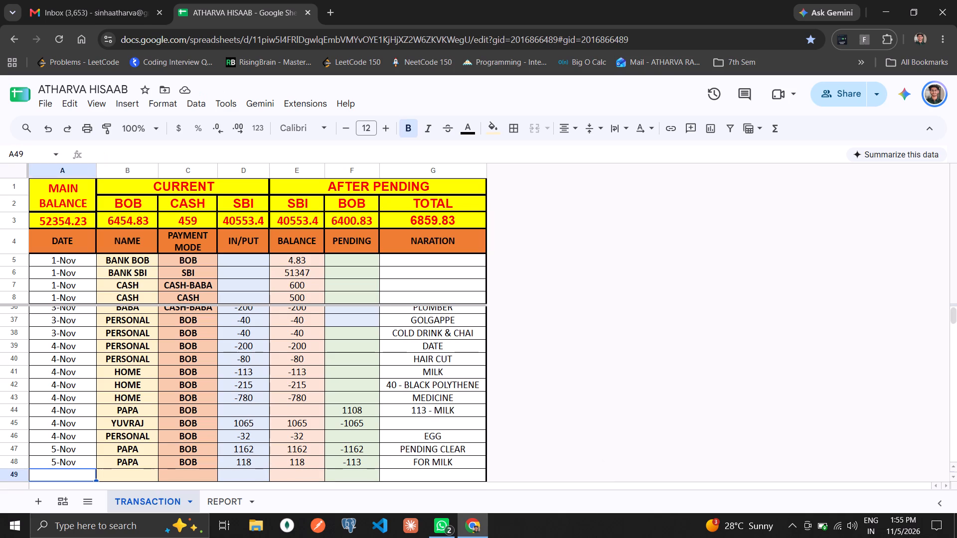
key("ctrl+d")
key("Right")
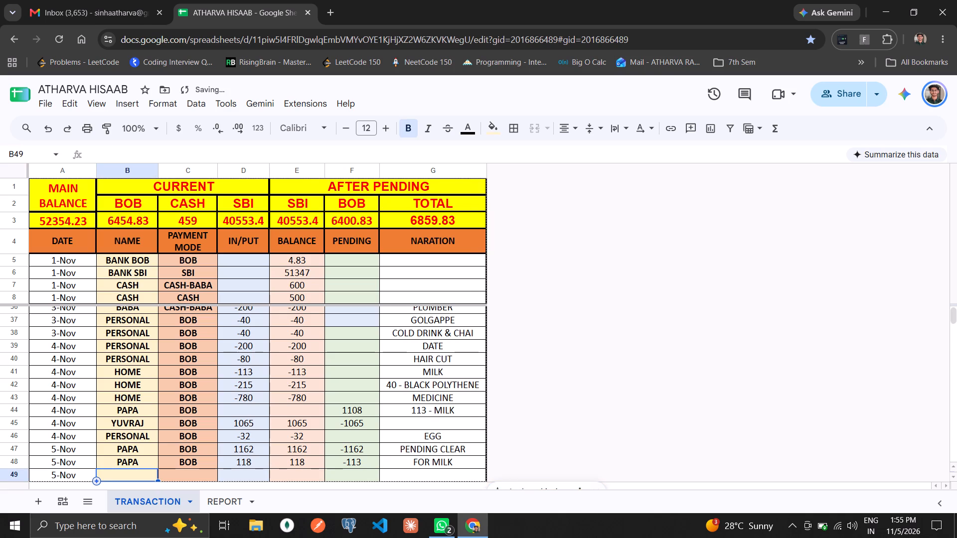
type("BI")
type("LL")
key("Right")
key("Left")
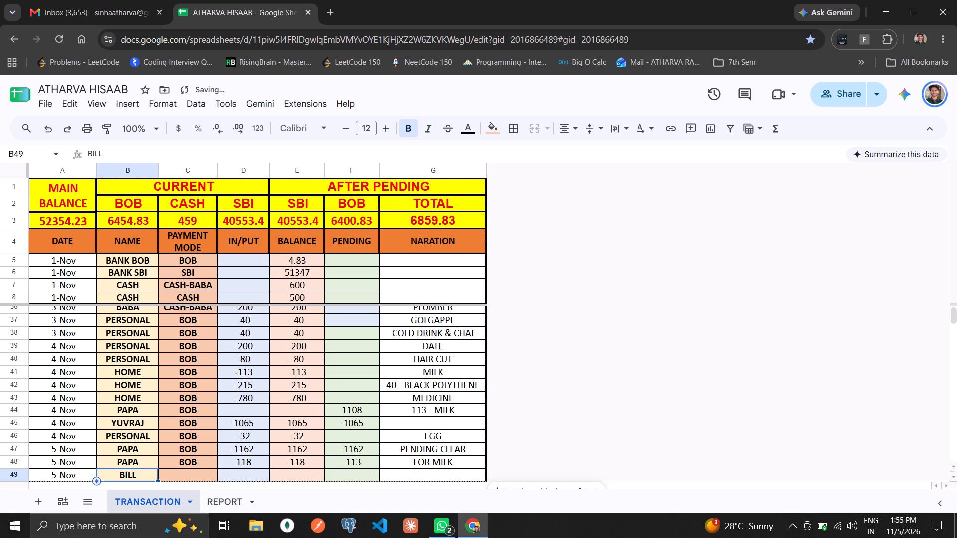
type("LIGHT BU")
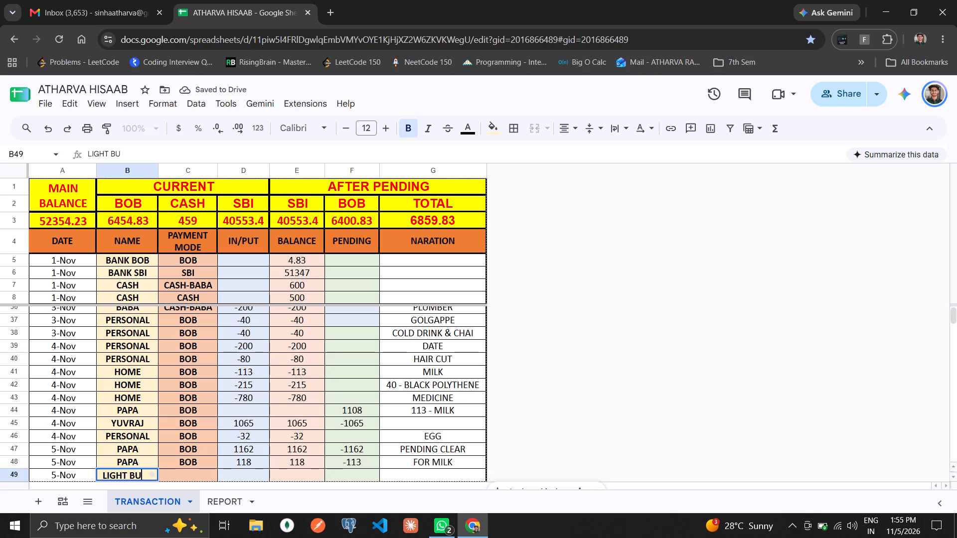
key("BackSpace")
type("ILL")
key("Down")
key("Up")
key("Right")
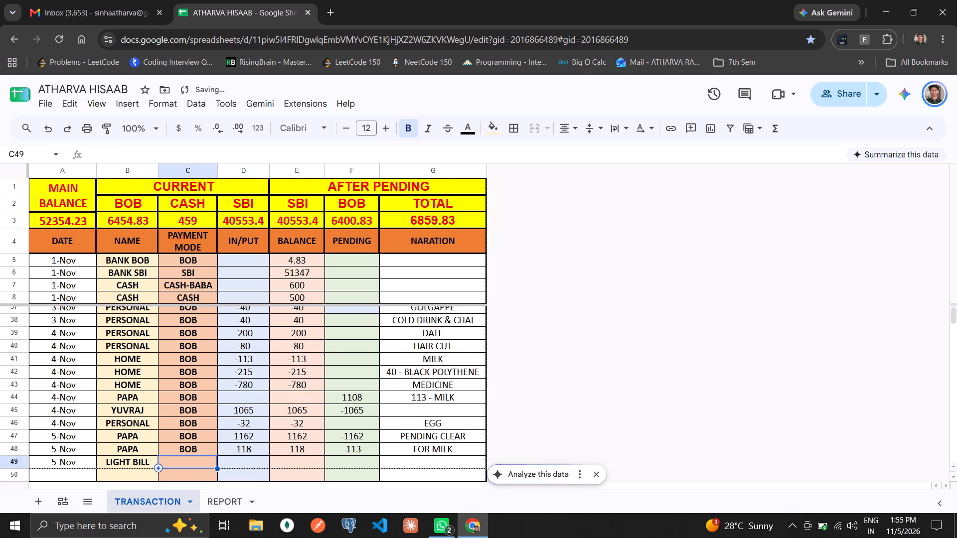
Enter SBI as the payment mode and -234 as the IN/PUT amount for the LIGHT BILL entry.
type("SBI")
key("Right")
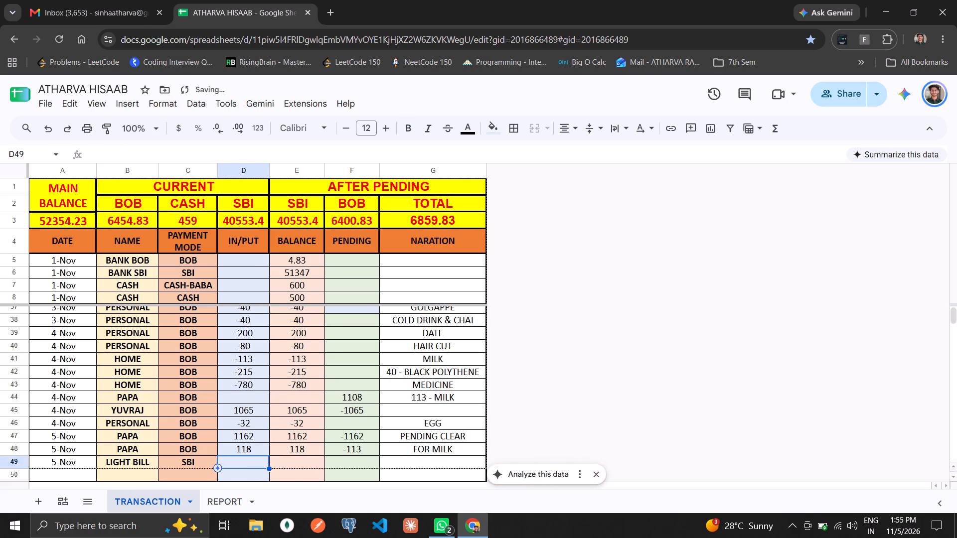
type("-24")
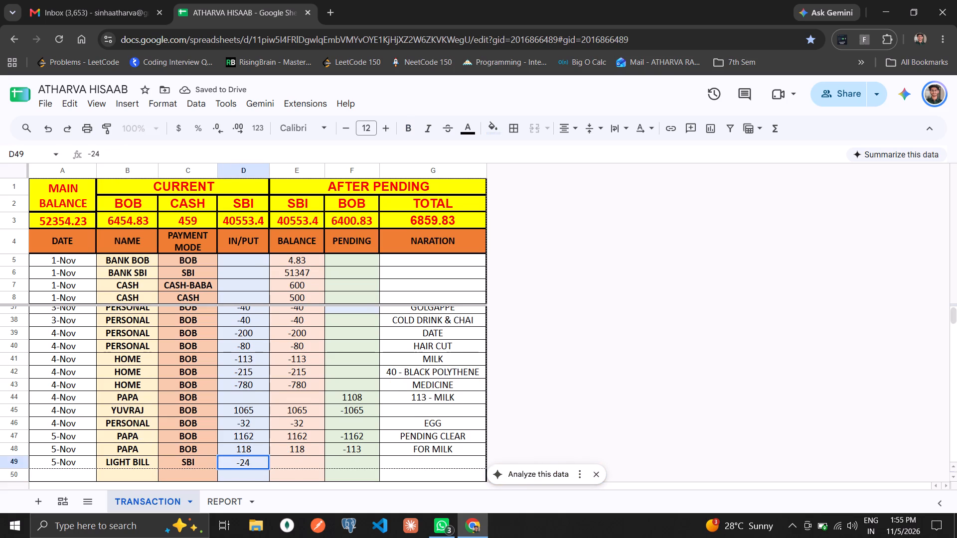
key("BackSpace")
type("34")
key("Right")
key("Right")
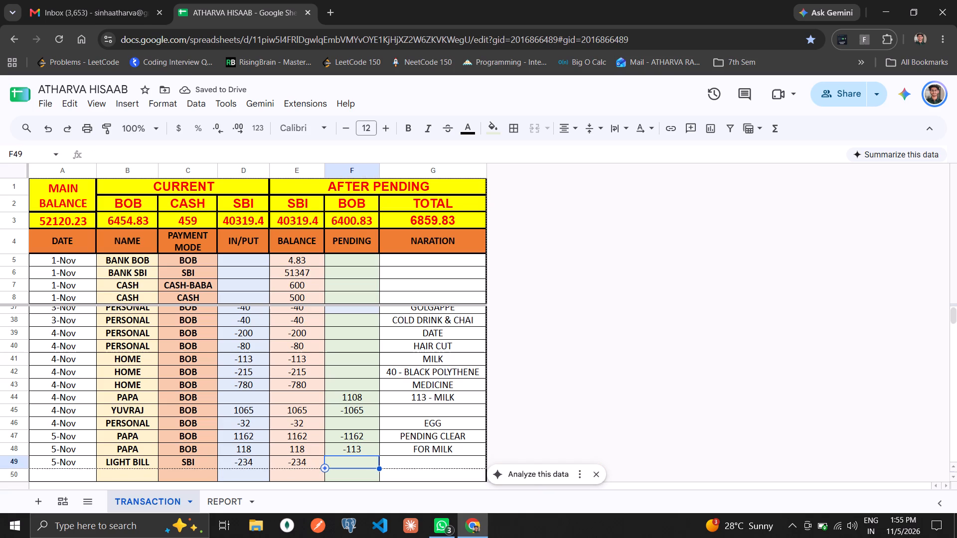
key("Right")
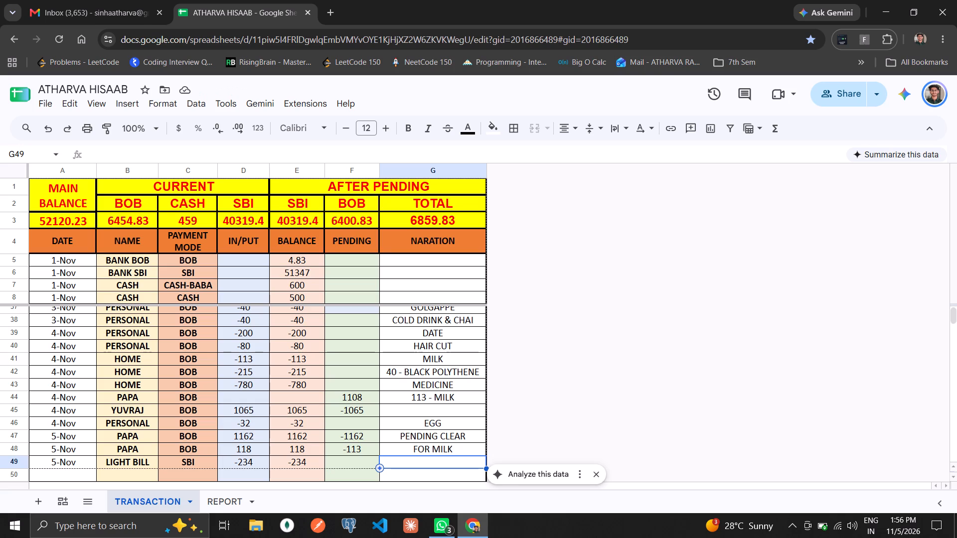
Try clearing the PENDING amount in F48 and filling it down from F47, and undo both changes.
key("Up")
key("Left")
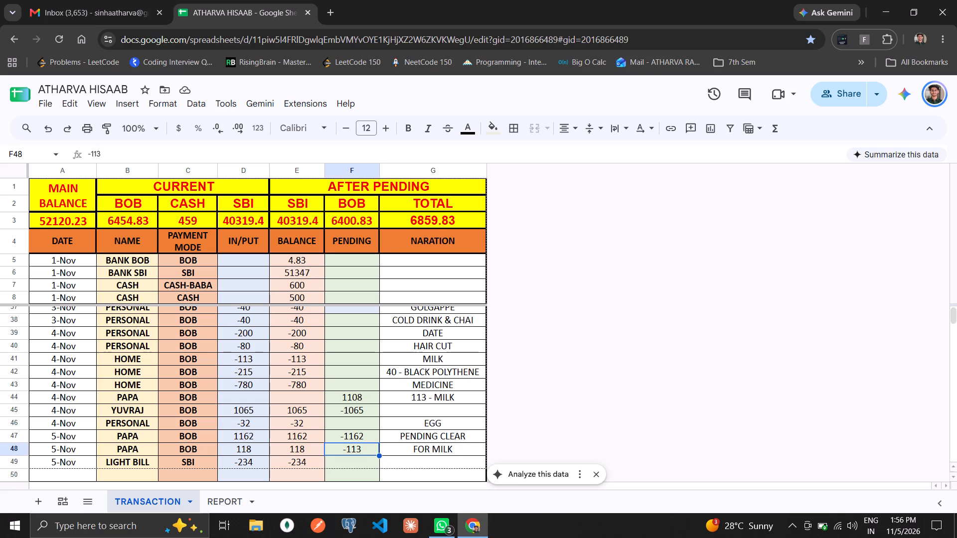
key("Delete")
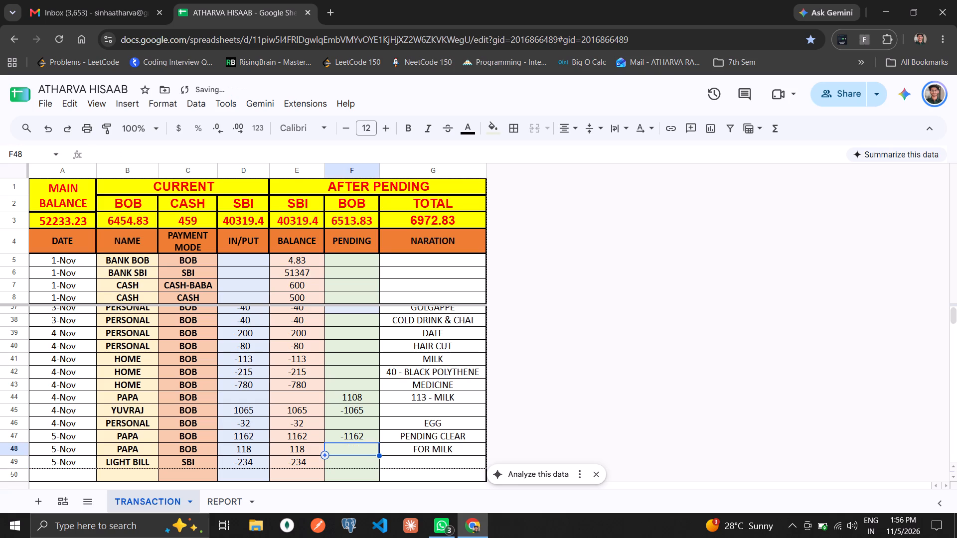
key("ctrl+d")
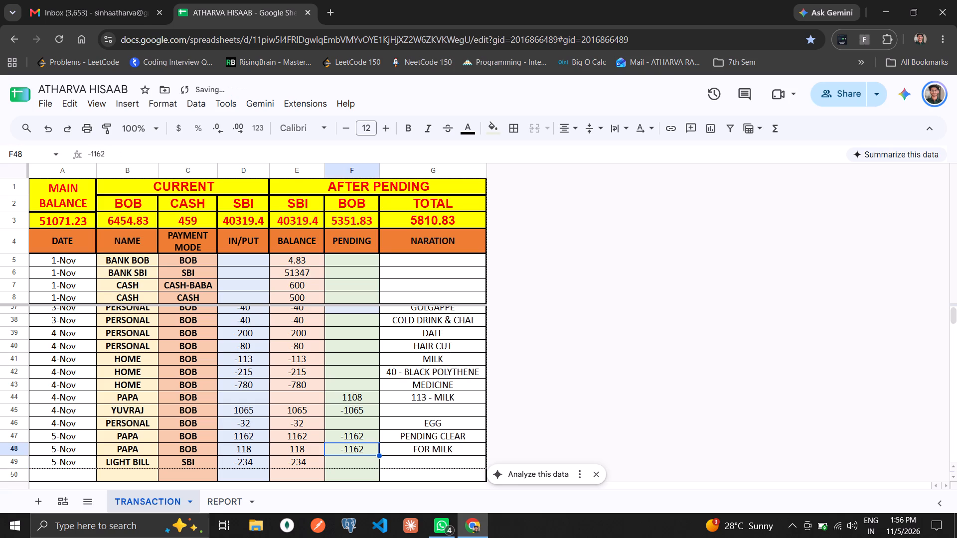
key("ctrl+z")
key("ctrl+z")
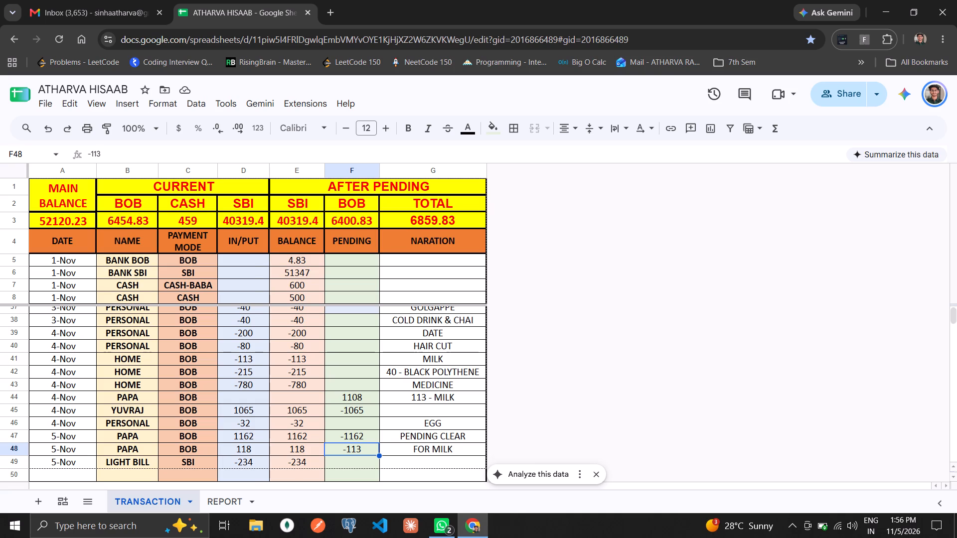
Review the PENDING amounts of the latest entries in rows 43 to 48.
key("Up")
key("Up")
key("Up")
key("Up")
key("Up")
key("Down")
key("Down")
key("Down")
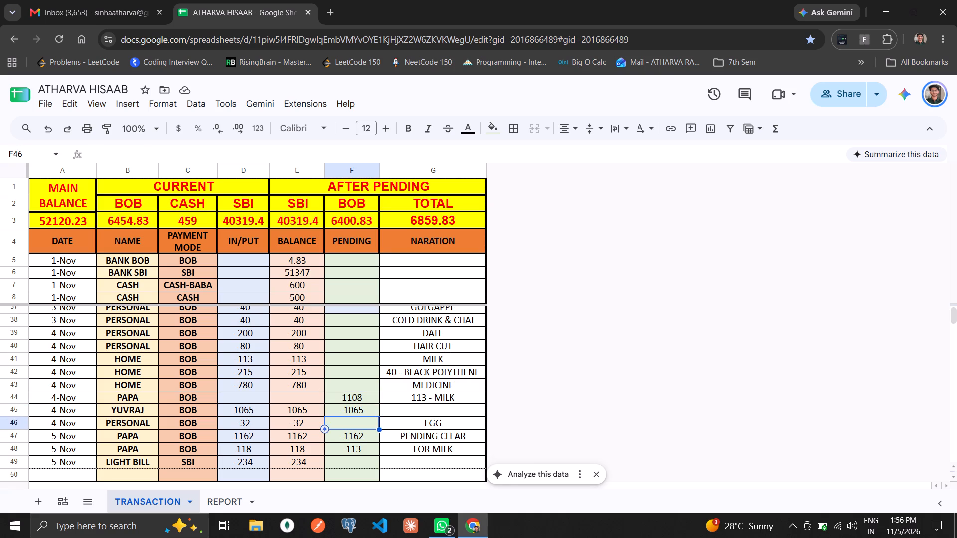
key("Down")
key("Down")
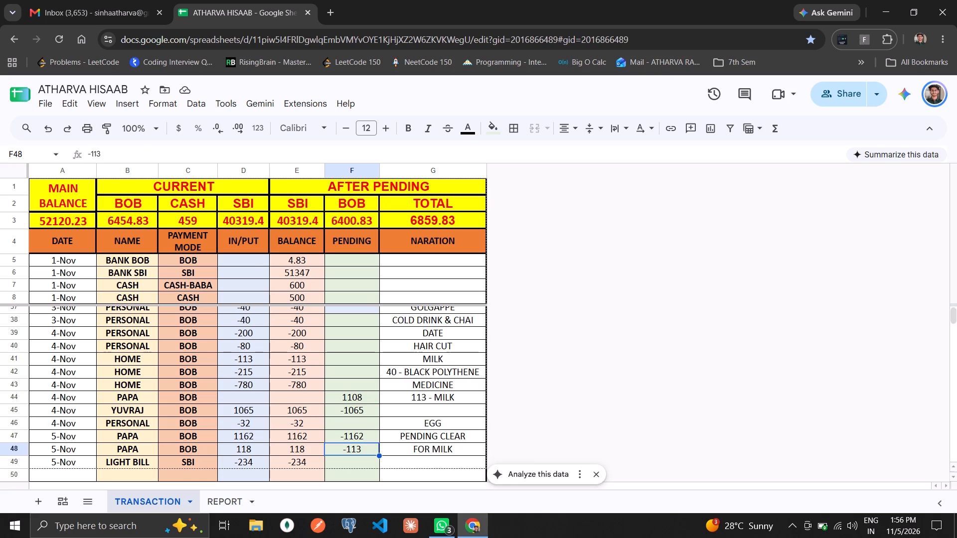